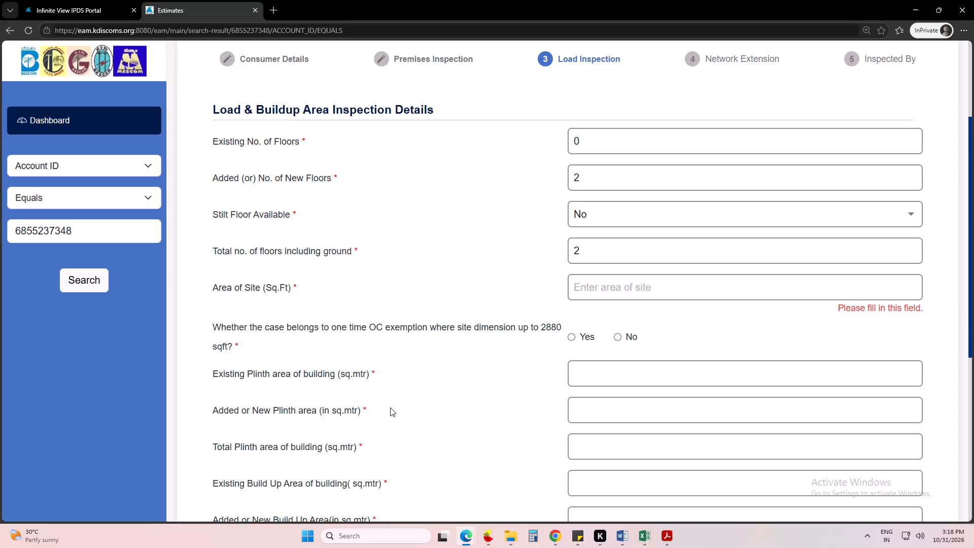
# Examine the Load & Buildup Area Inspection fields of the site inspection form from top to bottom.
pyautogui.scroll(-3, 365, 391)
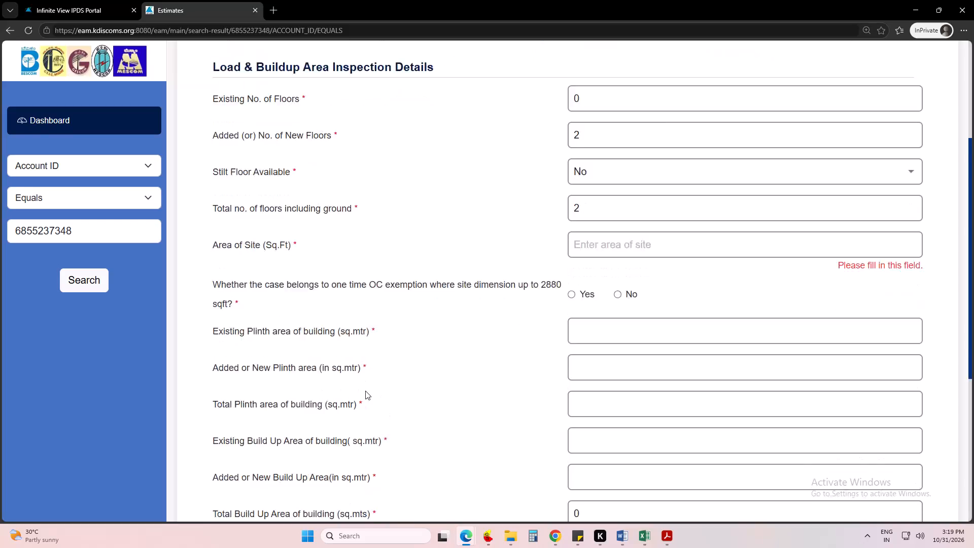
pyautogui.scroll(-9, 365, 391)
pyautogui.scroll(1, 365, 391)
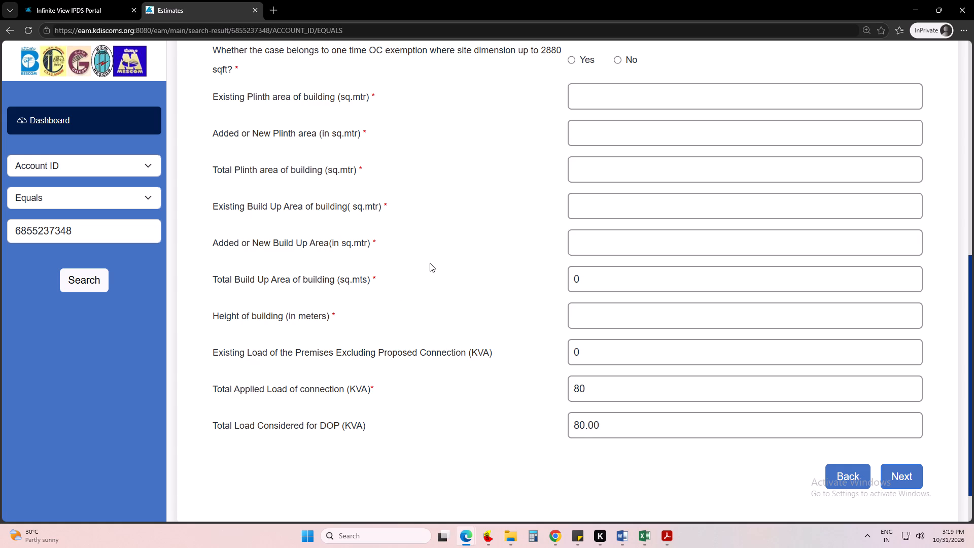
pyautogui.scroll(10, 440, 251)
pyautogui.scroll(-2, 454, 285)
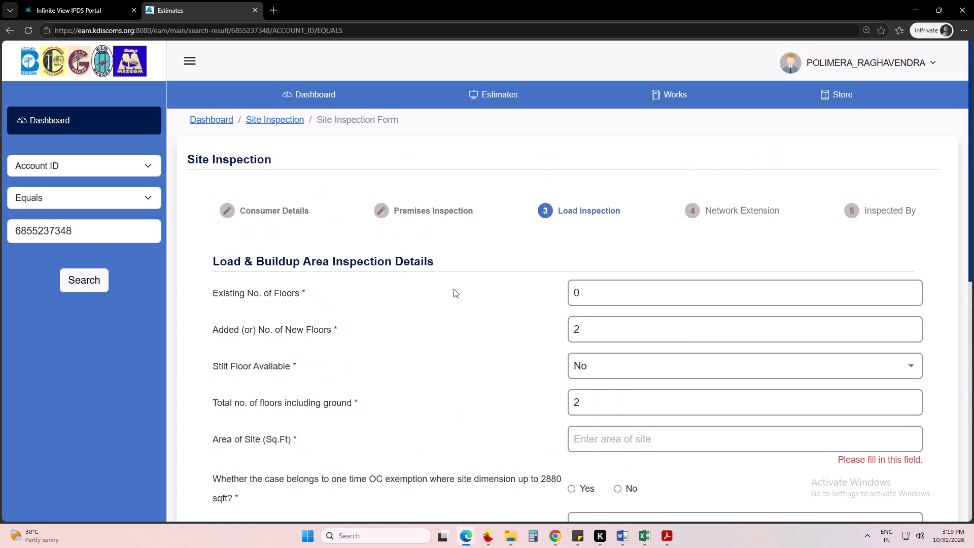
pyautogui.scroll(-6, 454, 289)
pyautogui.scroll(-2, 444, 340)
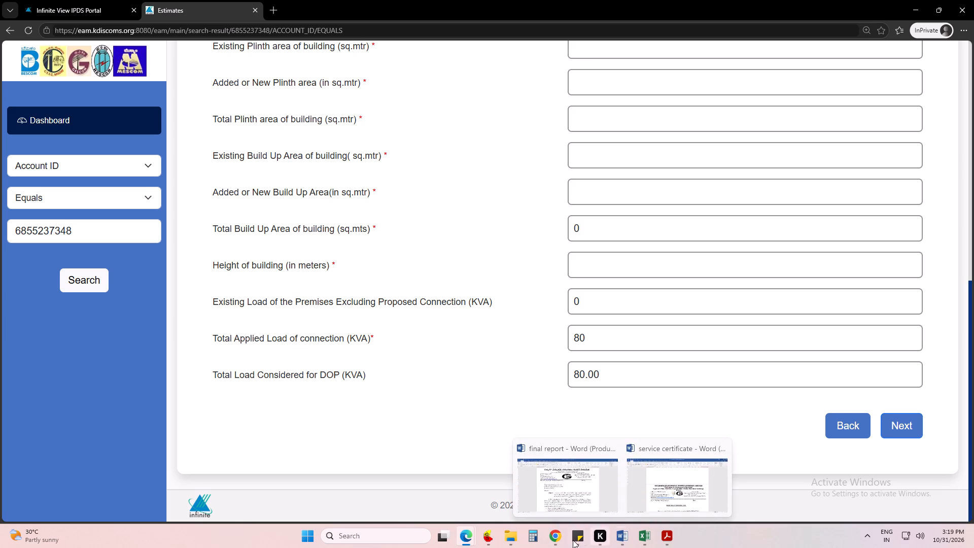
# Switch to File Explorer and open the Medical Bill Submitting Word document from the leave letters folder on Local Disk (D:).
pyautogui.click(513, 535)
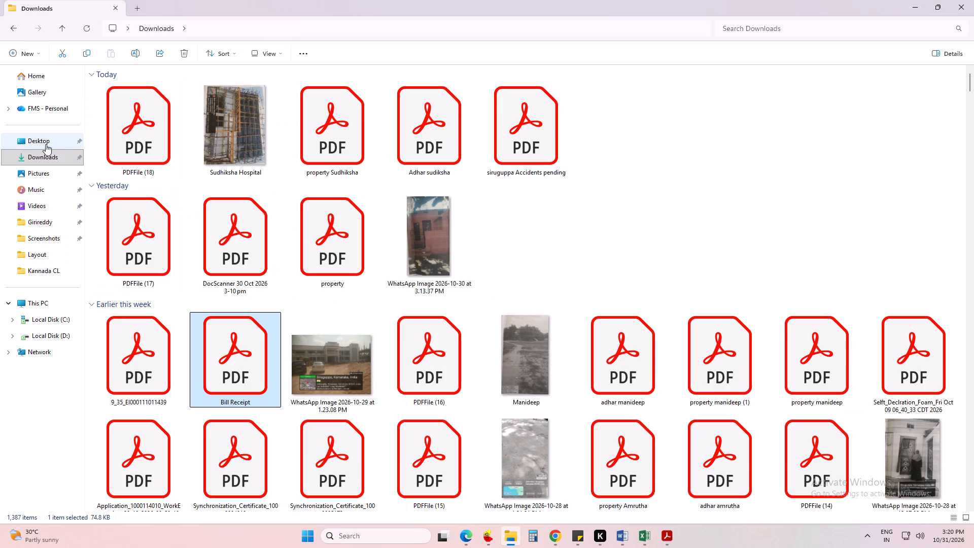
pyautogui.click(46, 215)
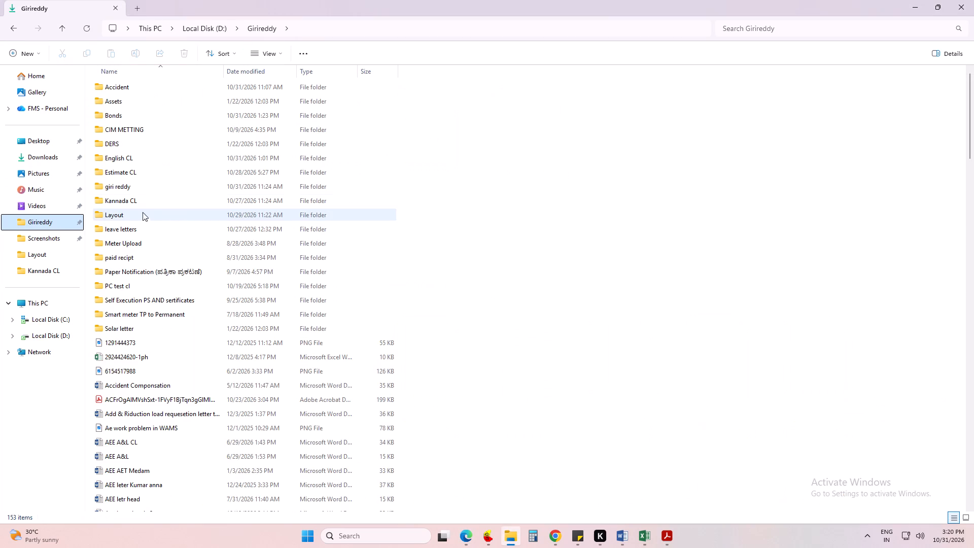
pyautogui.doubleClick(143, 225)
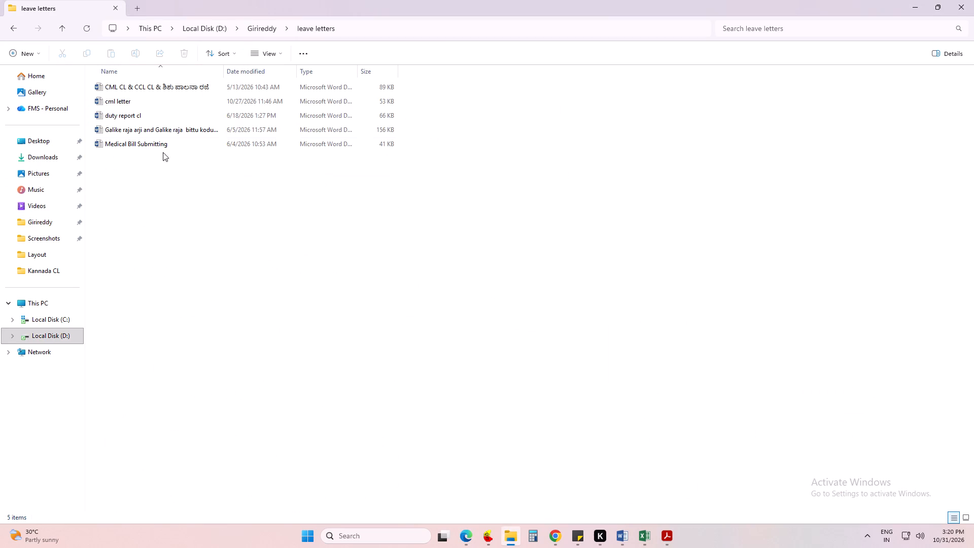
pyautogui.doubleClick(136, 140)
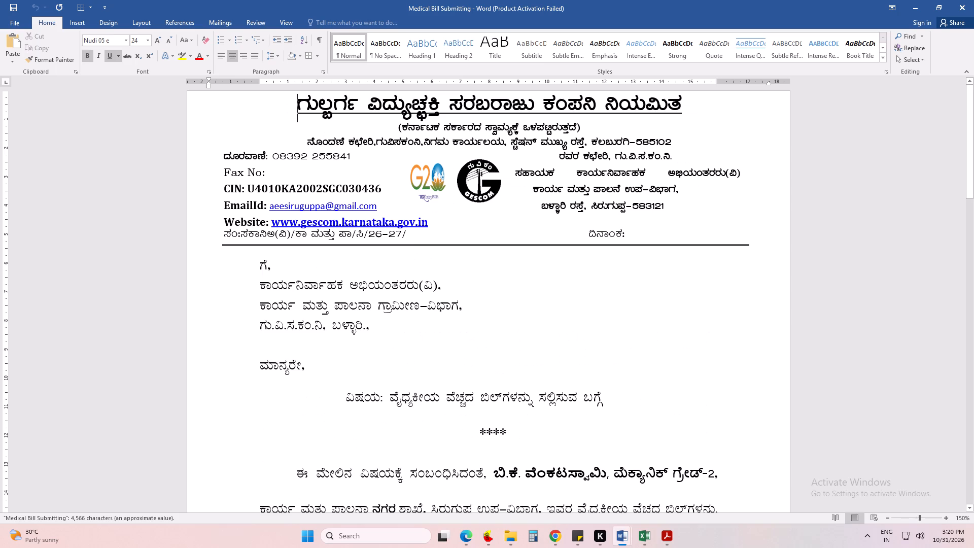
# In Word's final report document, copy the whole letterhead from the company title down to the reference number and date line.
pyautogui.scroll(-3, 422, 370)
pyautogui.scroll(2, 403, 347)
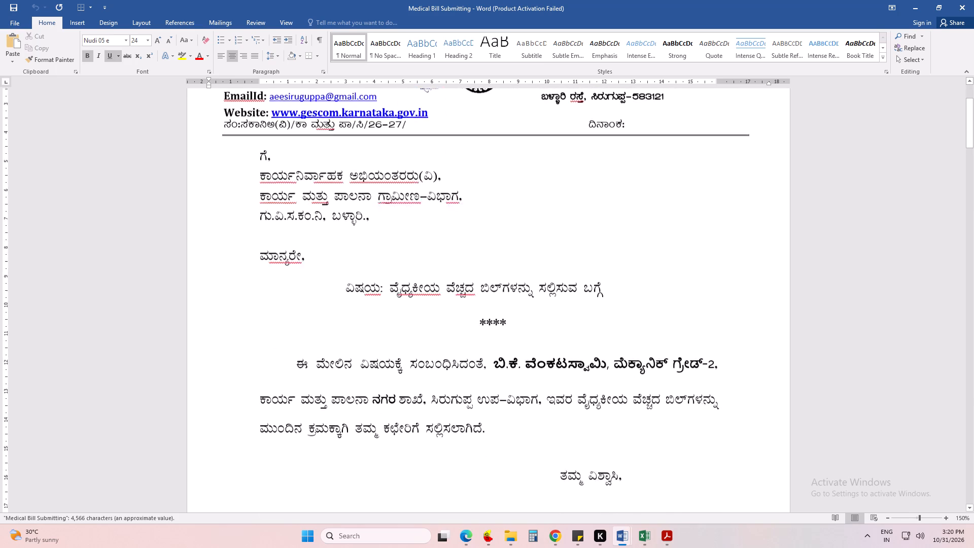
pyautogui.scroll(2, 403, 346)
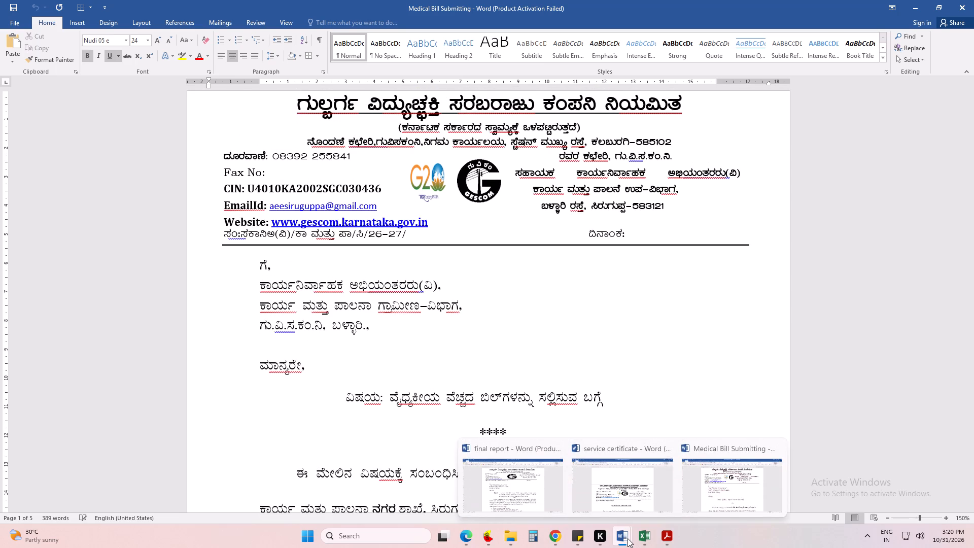
pyautogui.click(552, 511)
pyautogui.scroll(1, 297, 232)
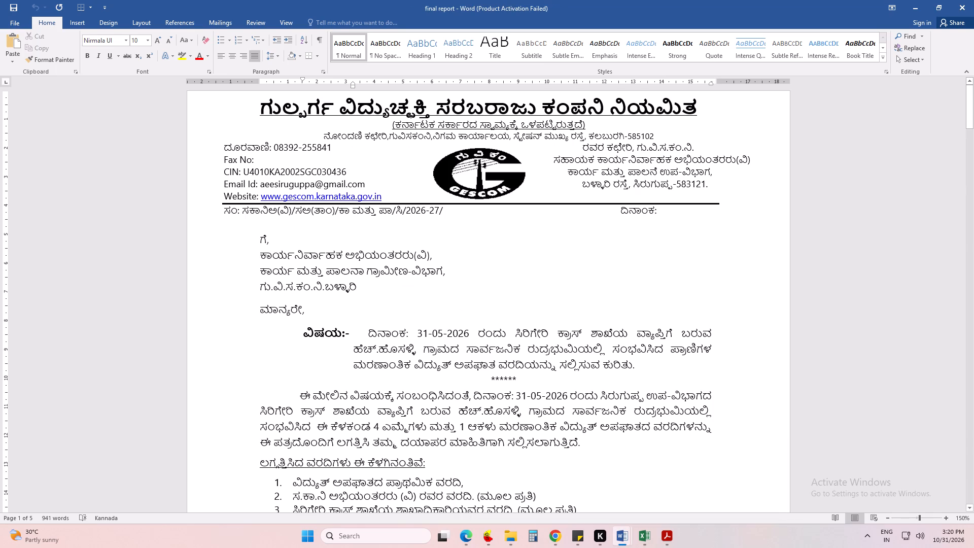
pyautogui.scroll(1, 294, 222)
pyautogui.click(258, 111)
pyautogui.hotkey('ctrl', 'shift', 'Down')
pyautogui.hotkey('ctrl', 'shift', 'Down')
pyautogui.hotkey('ctrl', 'shift', 'Down')
pyautogui.hotkey('ctrl', 'shift', 'Down')
pyautogui.hotkey('ctrl', 'shift', 'Down')
pyautogui.hotkey('ctrl', 'shift', 'Down')
pyautogui.hotkey('ctrl', 'shift', 'Down')
pyautogui.hotkey('ctrl', 'shift', 'Down')
pyautogui.hotkey('ctrl', 'shift', 'Down')
pyautogui.hotkey('ctrl', 'shift', 'Down')
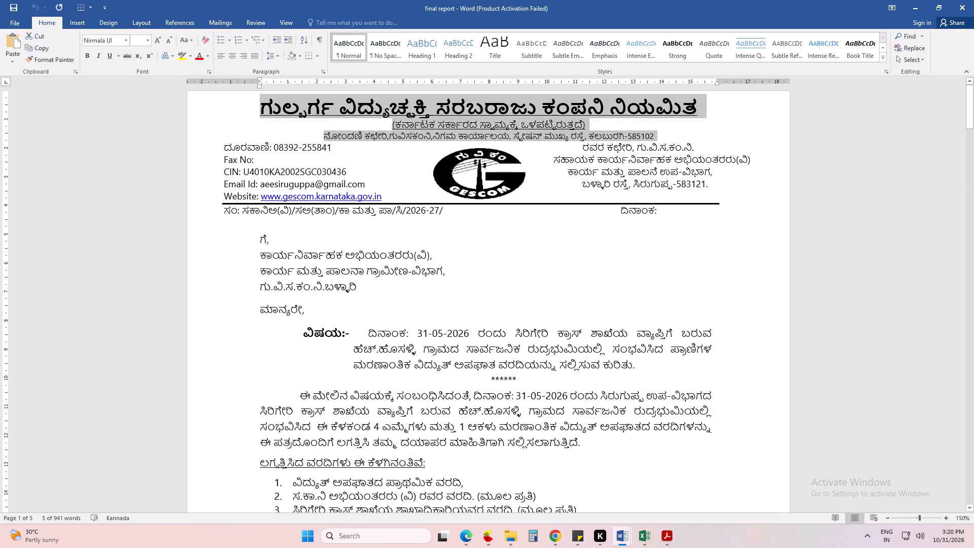
pyautogui.hotkey('ctrl', 'shift', 'Up')
pyautogui.hotkey('ctrl', 'c')
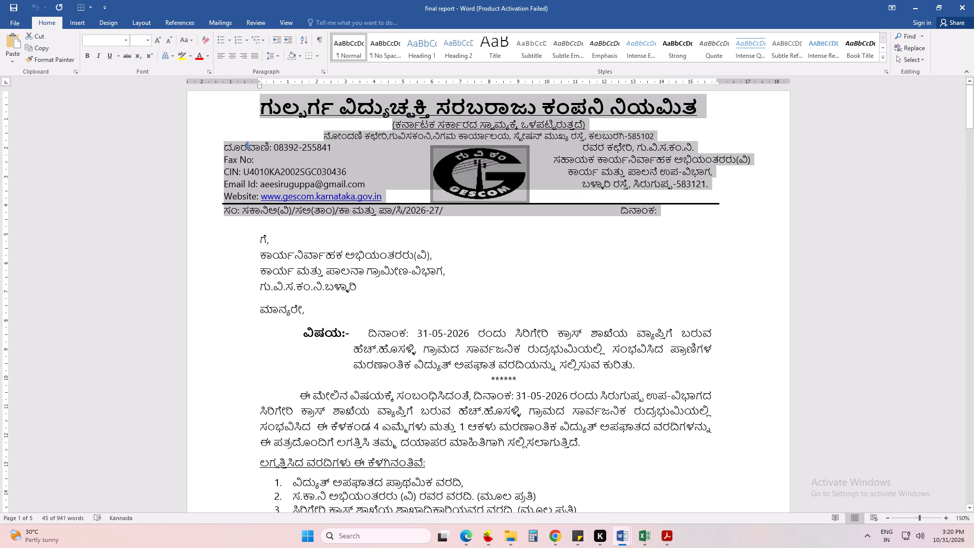
# Replace the existing letterhead at the top of the Medical Bill Submitting letter with the copied letterhead.
pyautogui.scroll(5, 444, 275)
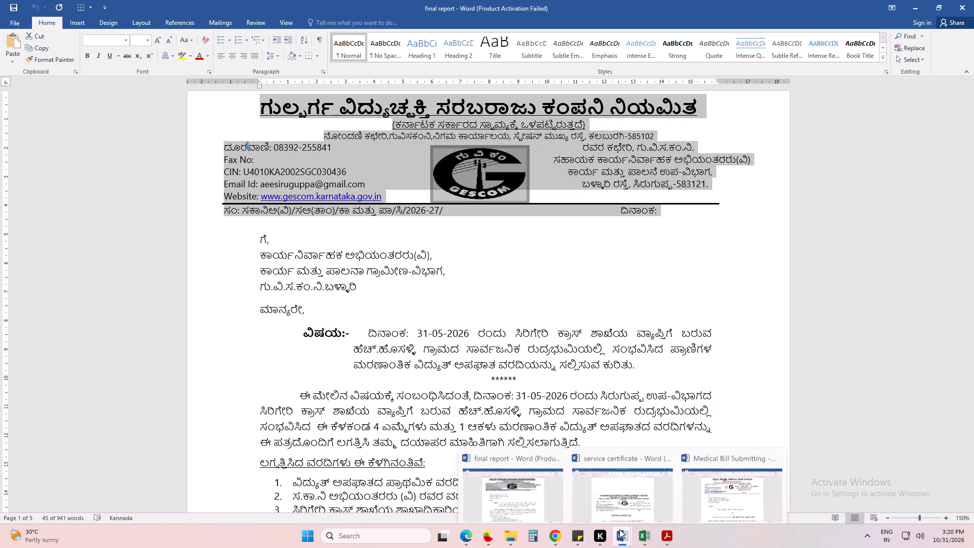
pyautogui.click(716, 499)
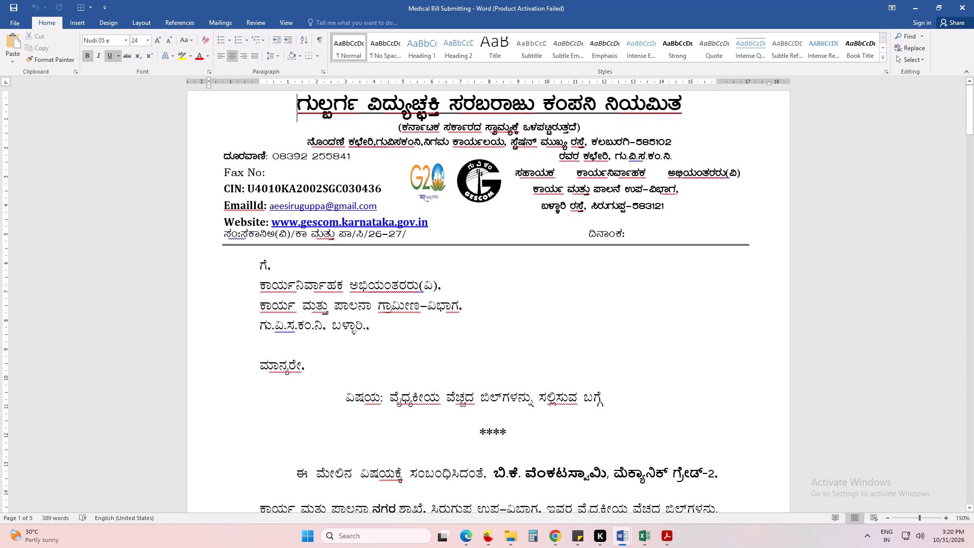
pyautogui.scroll(4, 388, 306)
pyautogui.hotkey('ctrl', 'shift', 'Down')
pyautogui.hotkey('ctrl', 'shift', 'Down')
pyautogui.hotkey('ctrl', 'shift', 'Down')
pyautogui.hotkey('ctrl', 'shift', 'Down')
pyautogui.hotkey('ctrl', 'shift', 'Down')
pyautogui.hotkey('ctrl', 'shift', 'Down')
pyautogui.hotkey('ctrl', 'shift', 'Down')
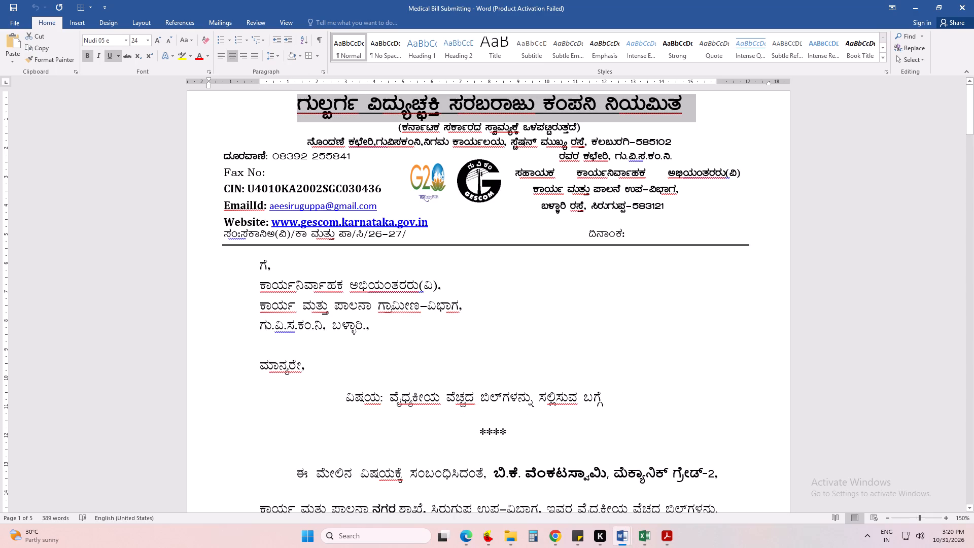
pyautogui.hotkey('ctrl', 'shift', 'Down')
pyautogui.hotkey('ctrl', 'v')
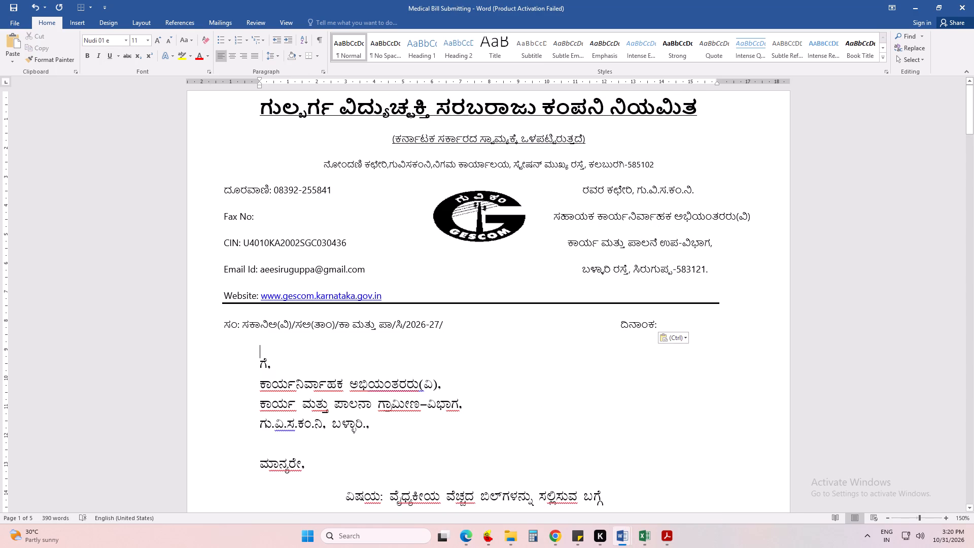
# Set the paragraph spacing after to 0 for all the pasted letterhead lines, down to the reference and date line.
pyautogui.click(434, 128)
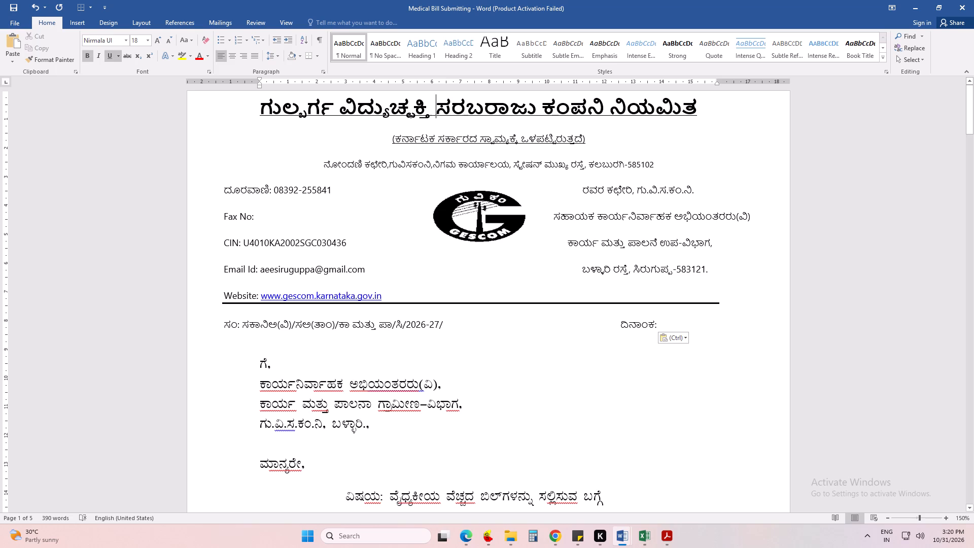
pyautogui.press('Left')
pyautogui.press('Left')
pyautogui.press('Left')
pyautogui.press('Left')
pyautogui.press('Left')
pyautogui.press('Left')
pyautogui.press('Left')
pyautogui.press('Left')
pyautogui.press('Left')
pyautogui.press('Left')
pyautogui.press('Left')
pyautogui.press('Left')
pyautogui.hotkey('shift', 'Down')
pyautogui.hotkey('shift', 'Down')
pyautogui.hotkey('shift', 'Down')
pyautogui.hotkey('shift', 'Down')
pyautogui.hotkey('shift', 'Down')
pyautogui.hotkey('shift', 'Down')
pyautogui.hotkey('shift', 'Down')
pyautogui.hotkey('shift', 'Down')
pyautogui.hotkey('shift', 'Down')
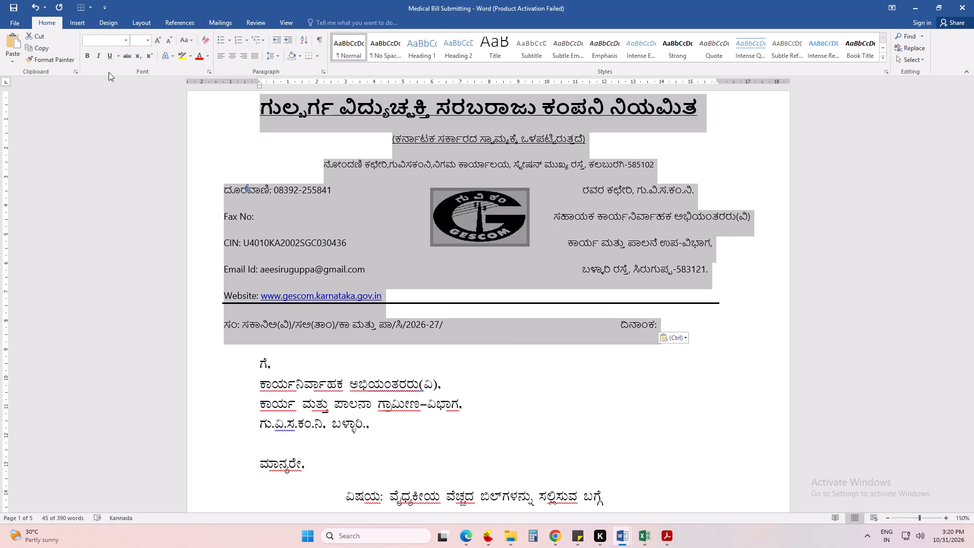
pyautogui.click(281, 57)
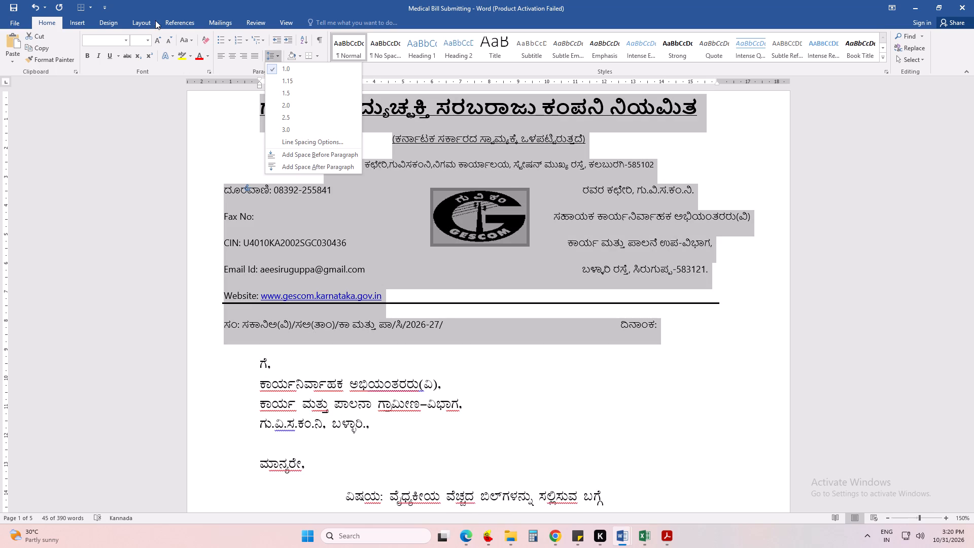
pyautogui.click(115, 21)
pyautogui.click(133, 21)
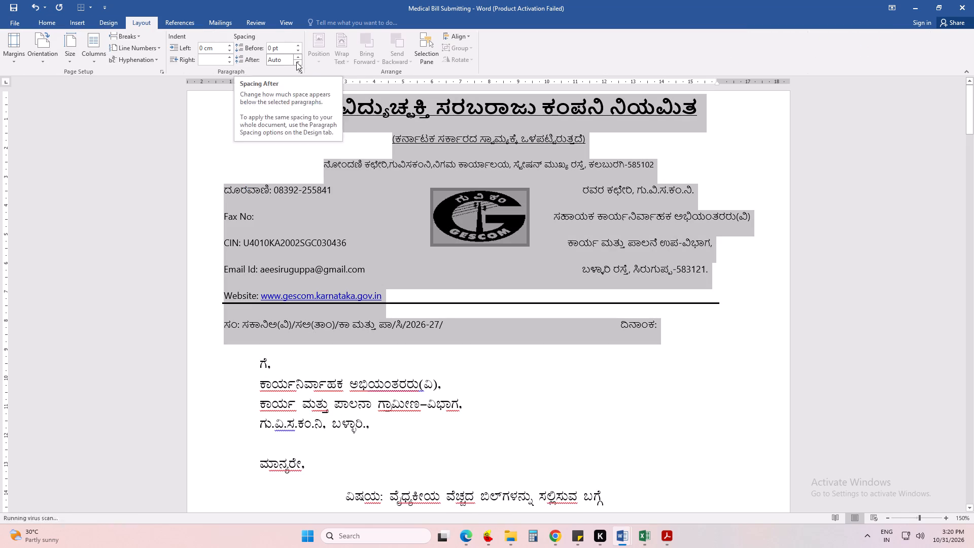
pyautogui.click(296, 62)
pyautogui.doubleClick(277, 61)
pyautogui.press('0')
pyautogui.press('Return')
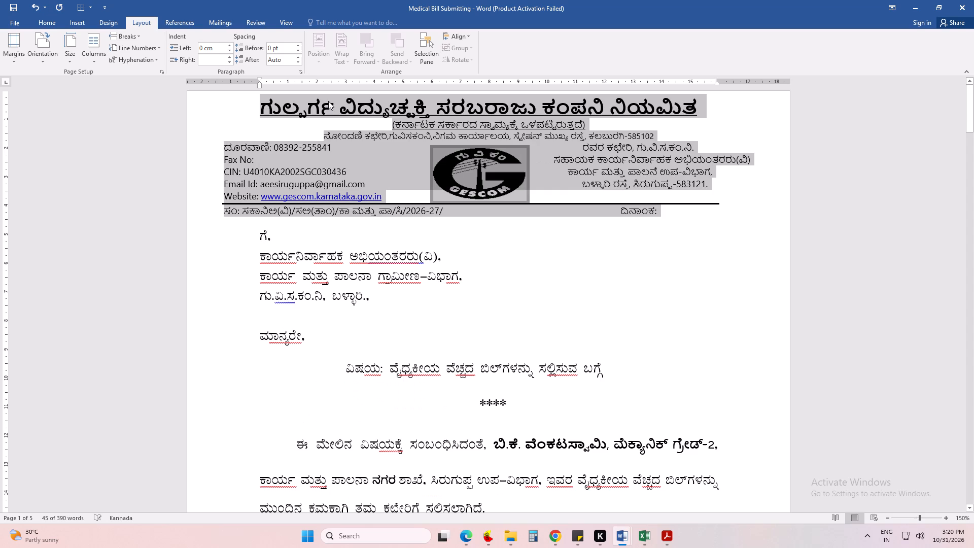
# Save the Medical Bill Submitting document.
pyautogui.click(472, 235)
pyautogui.hotkey('ctrl', 's')
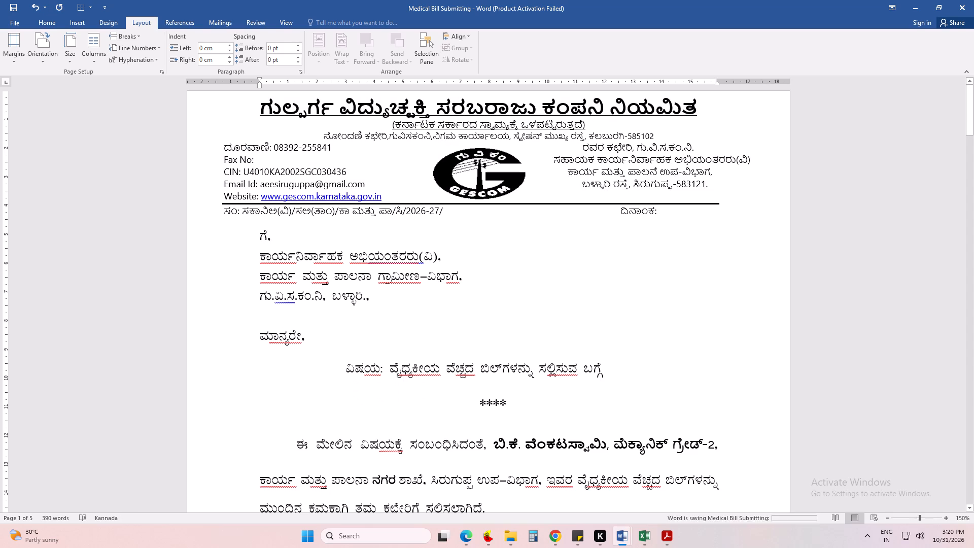
# Delete the bold employee name and mechanic grade-2 designation from the first line of the letter's body paragraph.
pyautogui.scroll(-1, 407, 331)
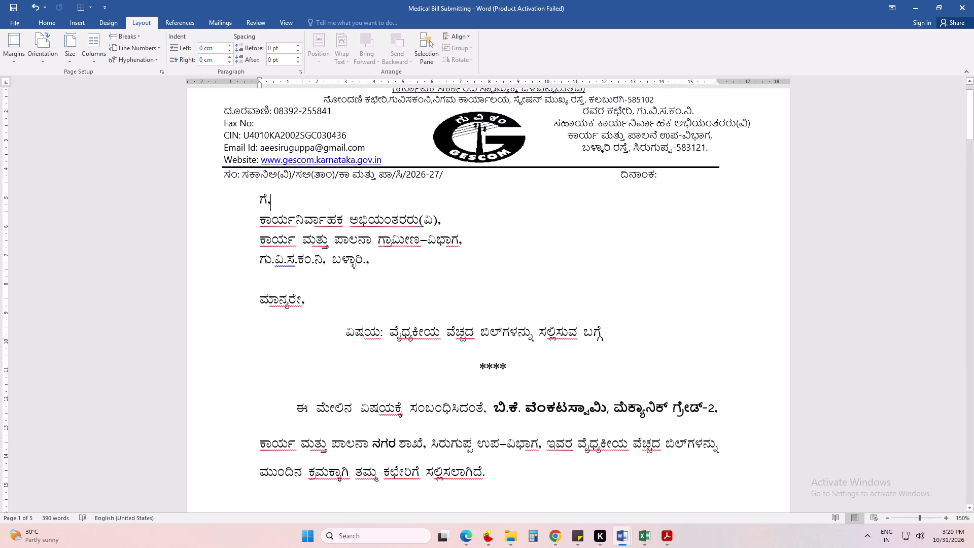
pyautogui.click(493, 400)
pyautogui.hotkey('shift', 'Right')
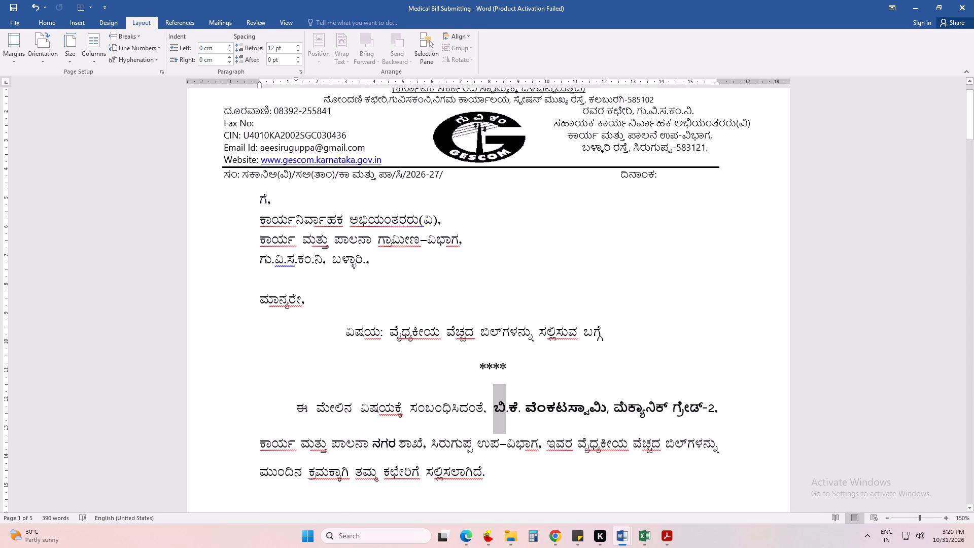
pyautogui.hotkey('shift', 'Right')
pyautogui.hotkey('shift', 'Right')
pyautogui.hotkey('shift', 'Right')
pyautogui.hotkey('shift', 'Right')
pyautogui.hotkey('shift', 'Right')
pyautogui.hotkey('shift', 'Right')
pyautogui.hotkey('shift', 'Right')
pyautogui.hotkey('shift', 'Right')
pyautogui.hotkey('shift', 'Right')
pyautogui.hotkey('shift', 'Right')
pyautogui.hotkey('shift', 'Right')
pyautogui.hotkey('shift', 'Right')
pyautogui.hotkey('shift', 'Right')
pyautogui.hotkey('shift', 'Right')
pyautogui.hotkey('shift', 'Right')
pyautogui.hotkey('shift', 'Right')
pyautogui.hotkey('shift', 'Right')
pyautogui.hotkey('shift', 'Right')
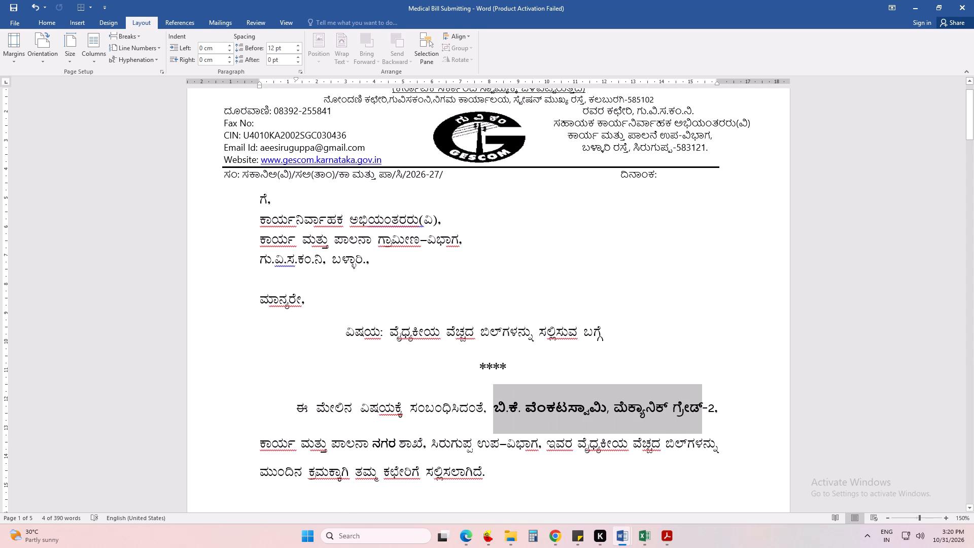
pyautogui.hotkey('shift', 'Right')
pyautogui.hotkey('shift', 'Right')
pyautogui.hotkey('shift', 'Right')
pyautogui.press('Delete')
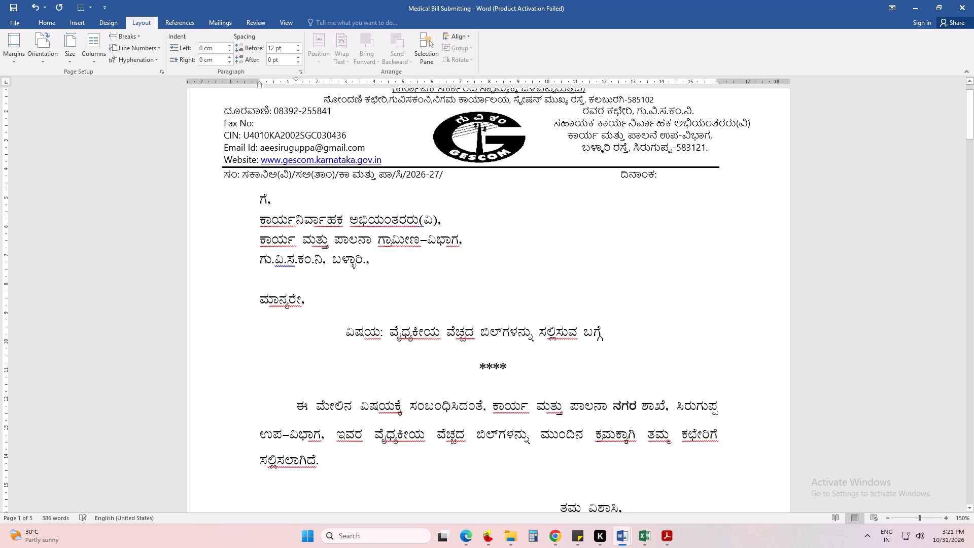
# Enter the new employee's name in Kannada in the emptied place, followed by the designation ಮಾರ್ಗದಾಳು and a comma.
pyautogui.press('Left')
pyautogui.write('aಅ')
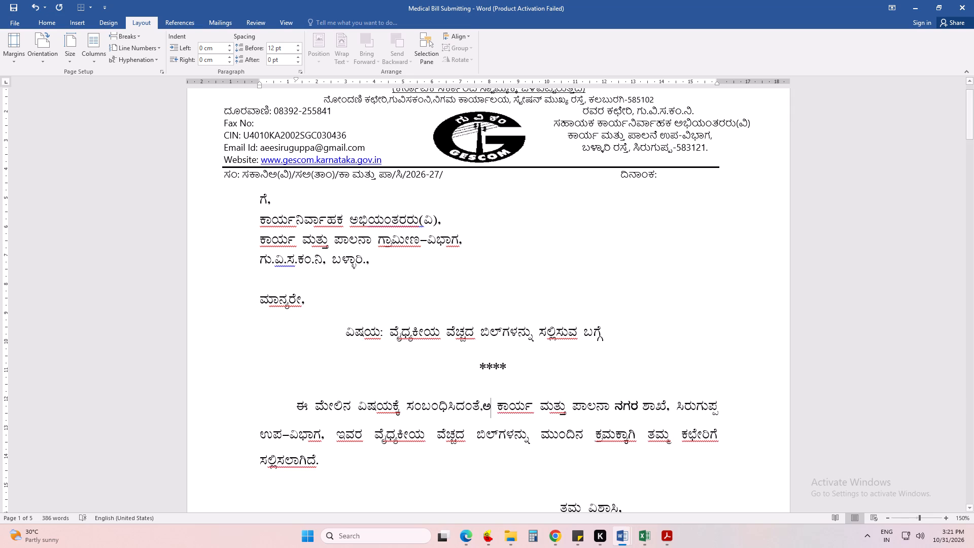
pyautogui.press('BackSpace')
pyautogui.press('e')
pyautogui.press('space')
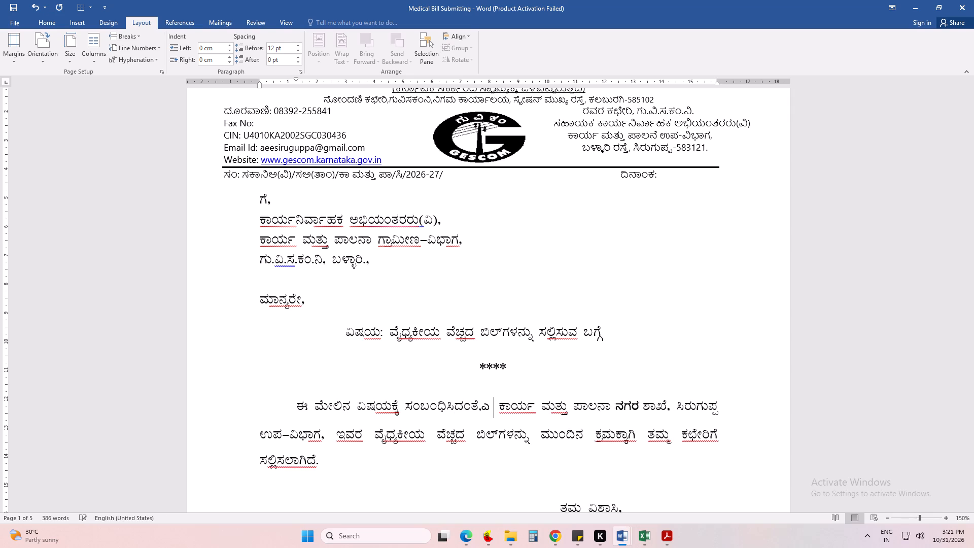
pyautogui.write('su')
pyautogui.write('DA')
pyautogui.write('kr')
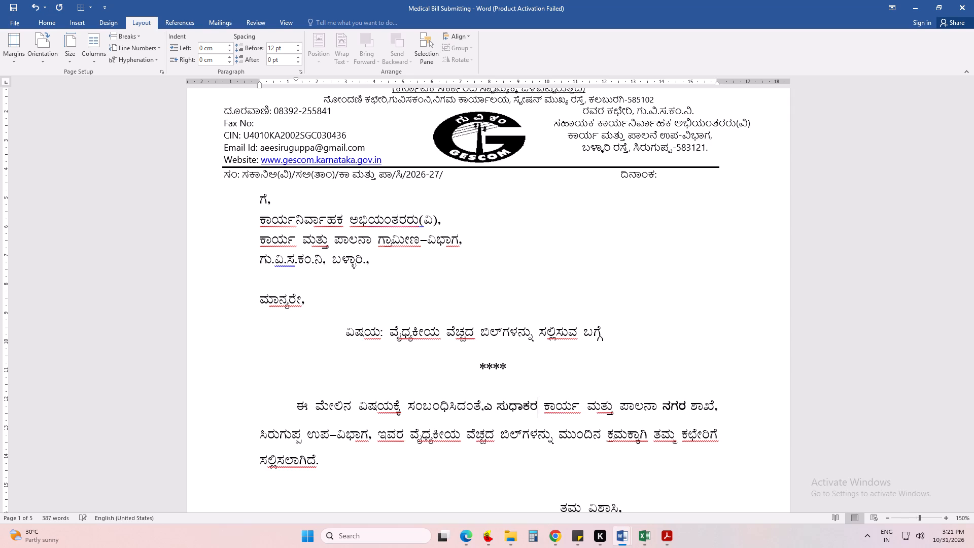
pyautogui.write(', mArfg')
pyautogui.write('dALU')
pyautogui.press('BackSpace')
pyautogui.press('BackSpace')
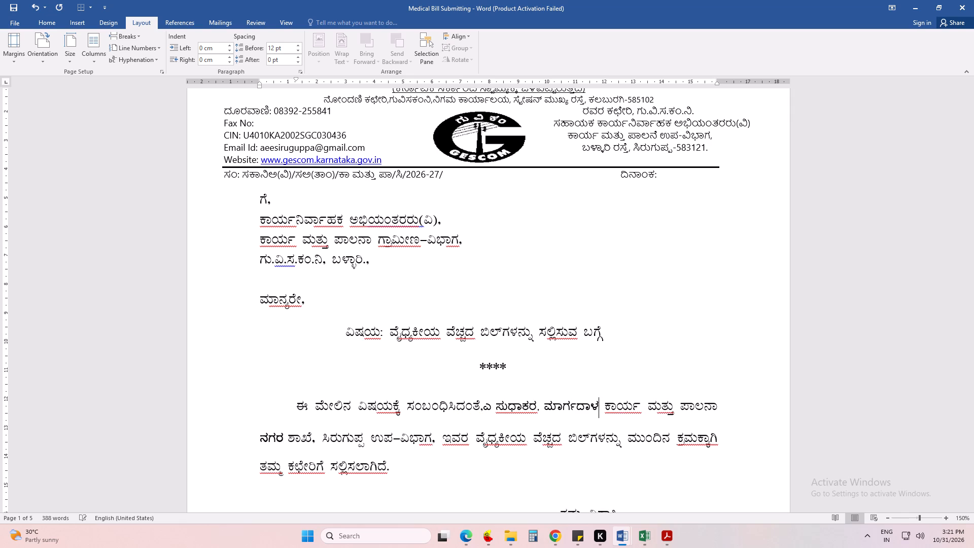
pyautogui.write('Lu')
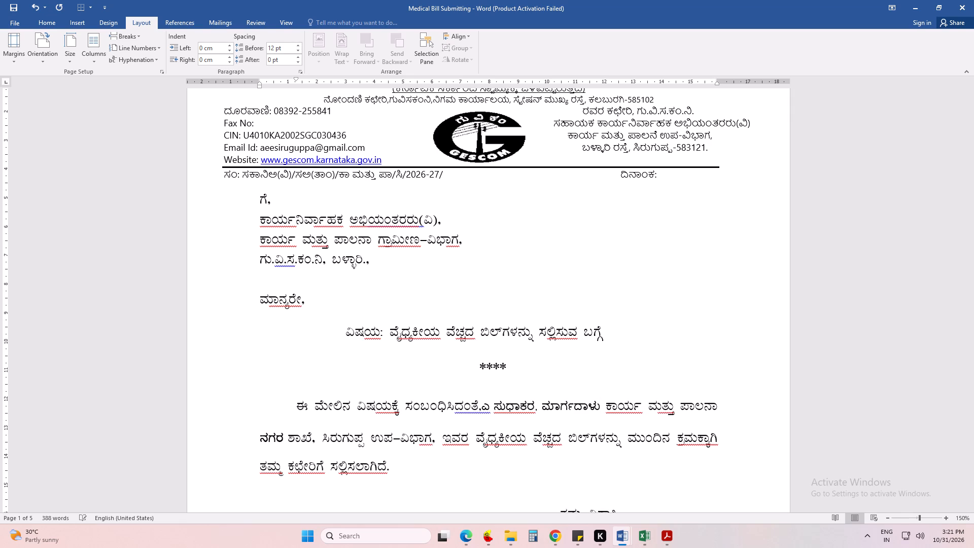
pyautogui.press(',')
# Change the newly entered employee name and designation in the body paragraph to the Nirmala UI font.
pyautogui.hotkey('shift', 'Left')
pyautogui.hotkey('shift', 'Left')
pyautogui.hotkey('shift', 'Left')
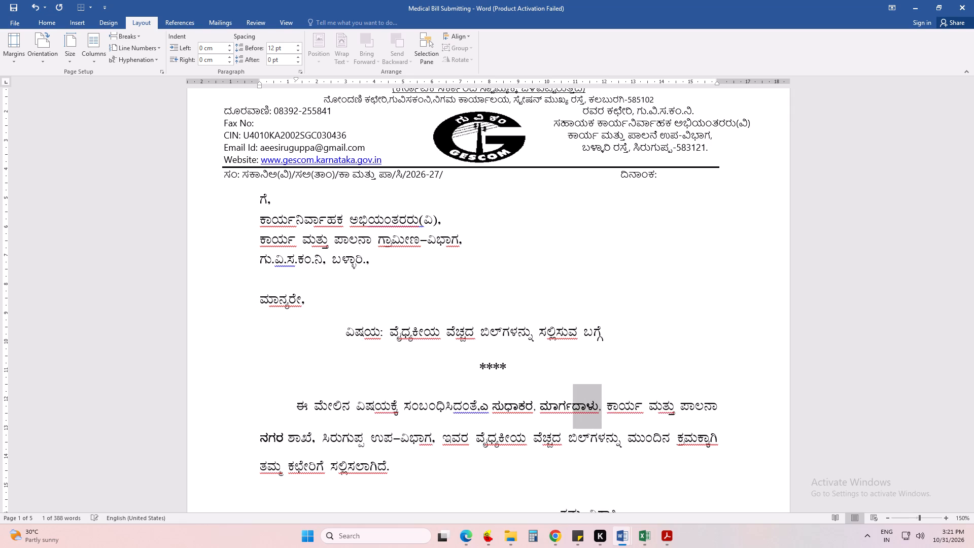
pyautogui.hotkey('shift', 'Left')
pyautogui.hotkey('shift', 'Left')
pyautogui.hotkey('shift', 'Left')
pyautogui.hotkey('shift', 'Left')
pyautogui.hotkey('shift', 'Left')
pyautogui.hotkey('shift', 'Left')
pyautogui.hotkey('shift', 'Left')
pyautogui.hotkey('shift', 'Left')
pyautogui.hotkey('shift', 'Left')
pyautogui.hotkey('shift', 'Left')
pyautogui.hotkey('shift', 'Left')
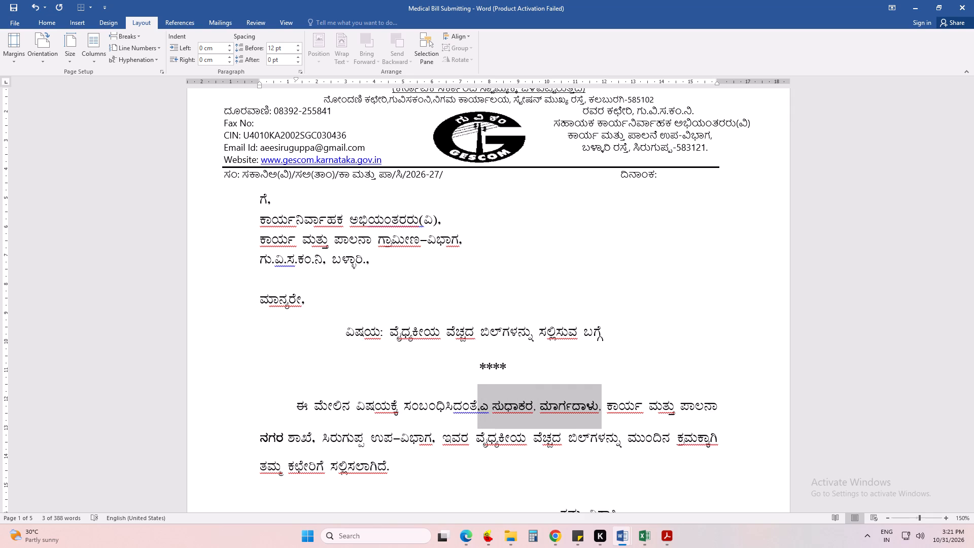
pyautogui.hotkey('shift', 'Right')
pyautogui.click(51, 19)
pyautogui.click(108, 36)
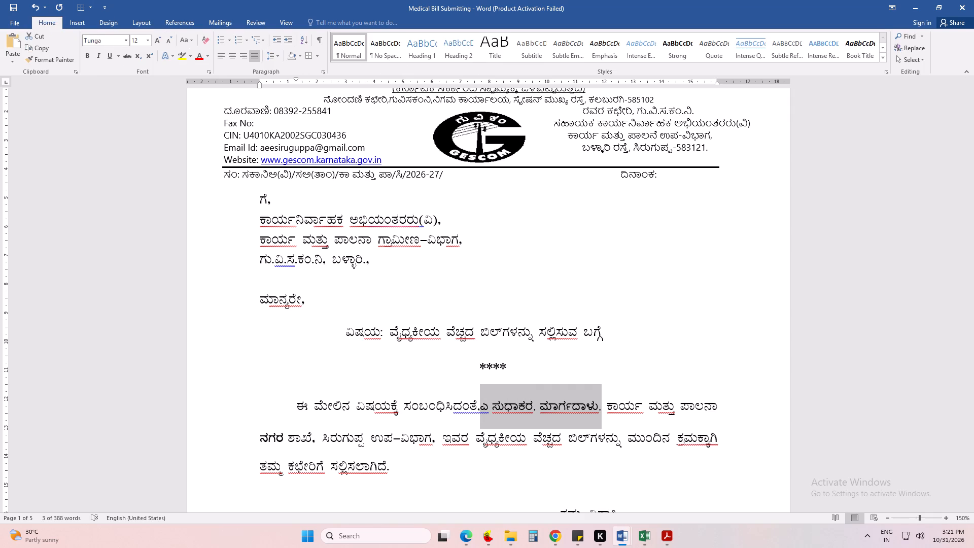
pyautogui.click(125, 39)
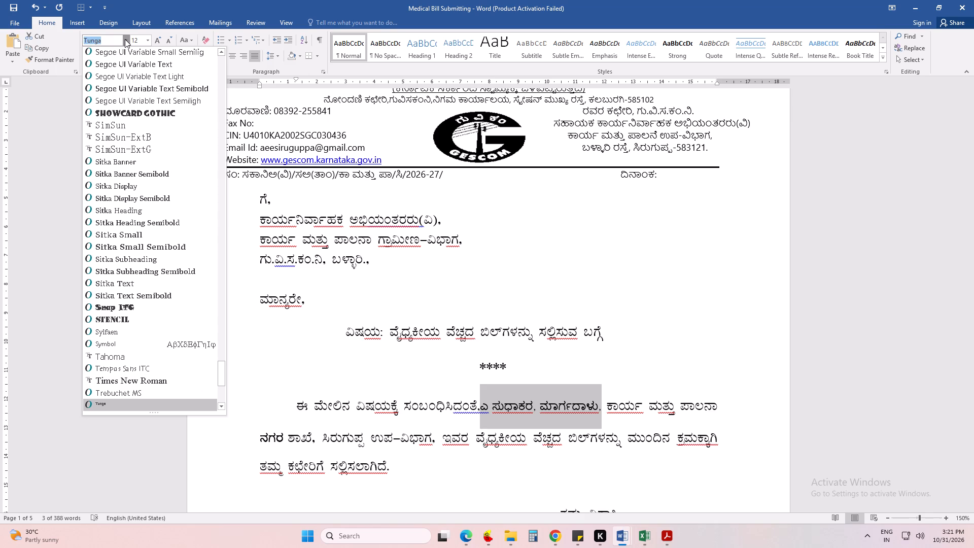
pyautogui.write('ni')
pyautogui.press('.')
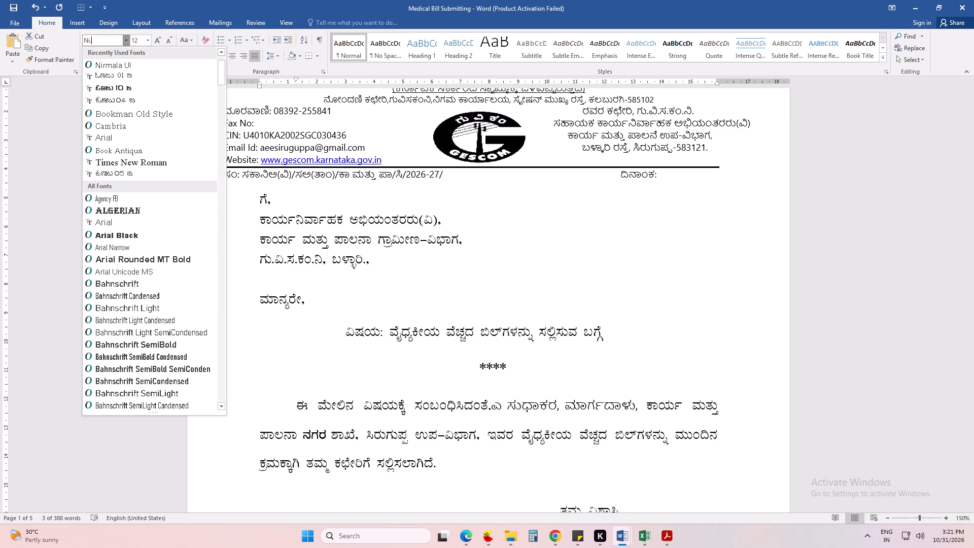
pyautogui.press('BackSpace')
pyautogui.click(128, 61)
pyautogui.click(515, 426)
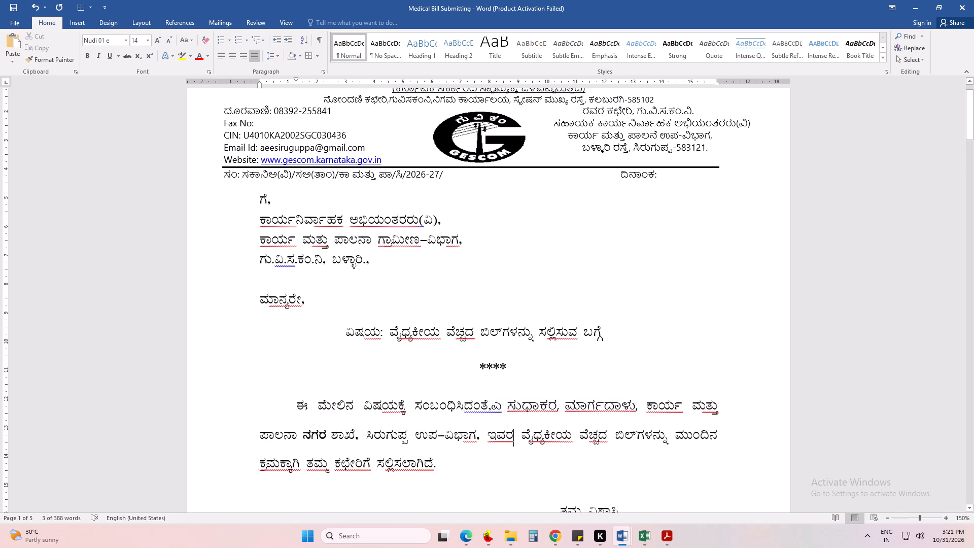
# Insert a space before the employee's name in the body paragraph and save the document.
pyautogui.click(492, 407)
pyautogui.press('space')
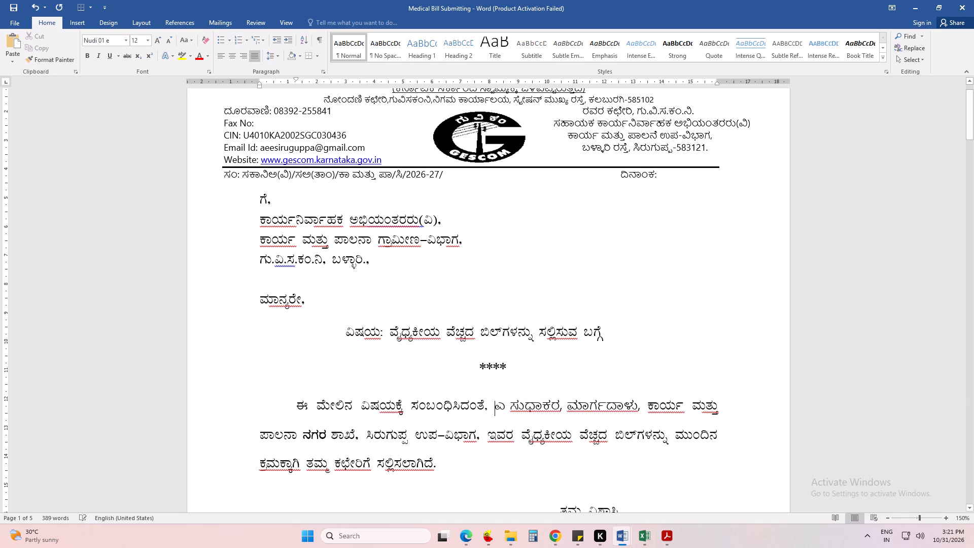
pyautogui.hotkey('ctrl', 's')
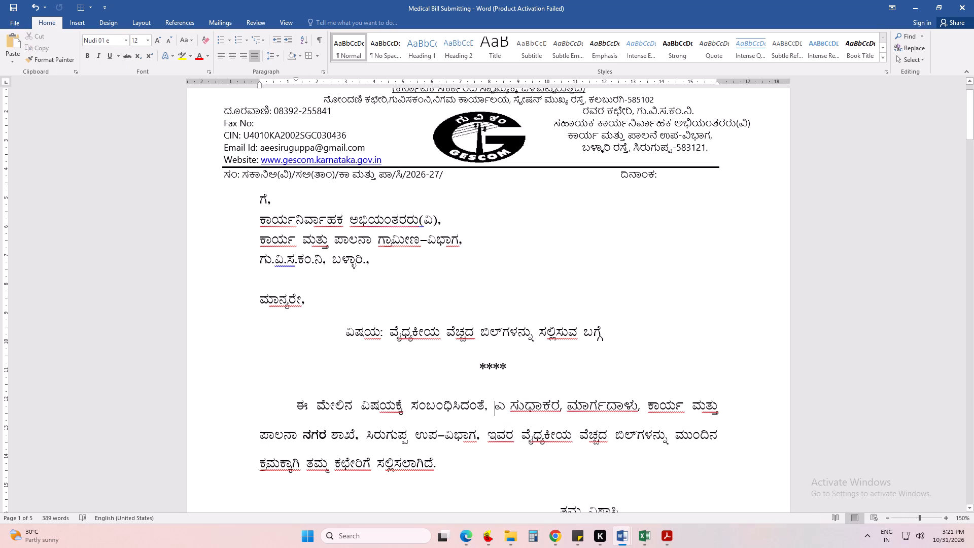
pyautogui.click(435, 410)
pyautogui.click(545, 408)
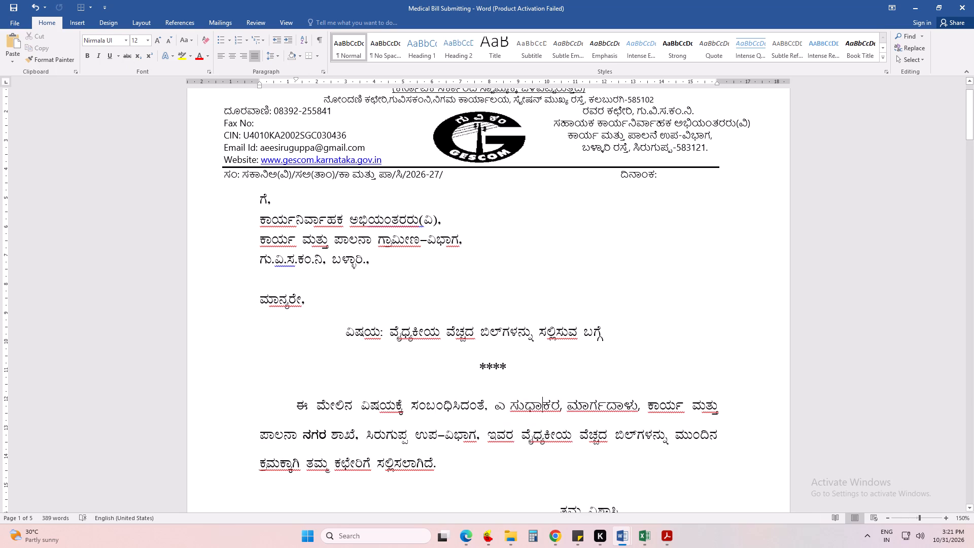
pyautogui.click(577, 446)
# Replace the bold branch name ನಗರ in the body paragraph with ಸಿರಿಗೇರಿ ಕ್ರಾಸ್.
pyautogui.scroll(-2, 567, 446)
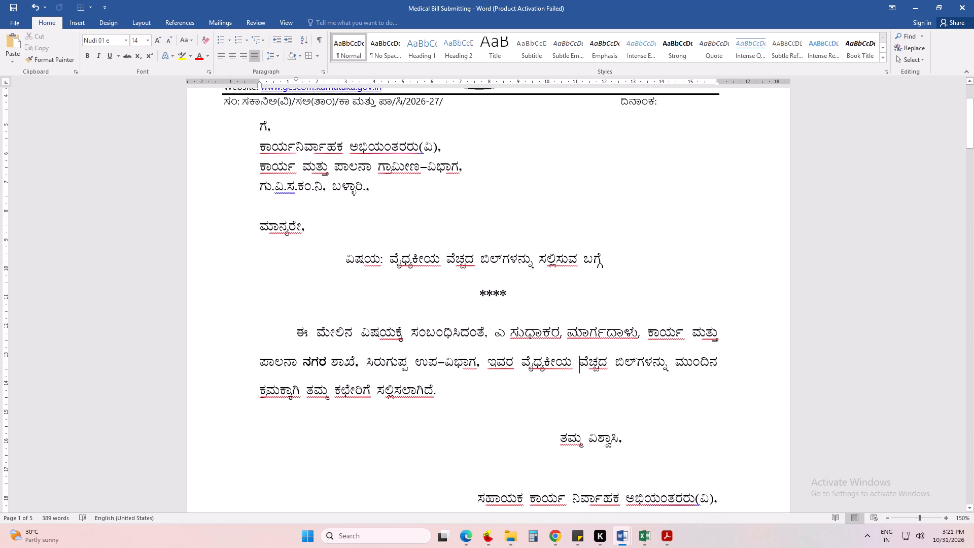
pyautogui.click(328, 358)
pyautogui.press('BackSpace')
pyautogui.press('BackSpace')
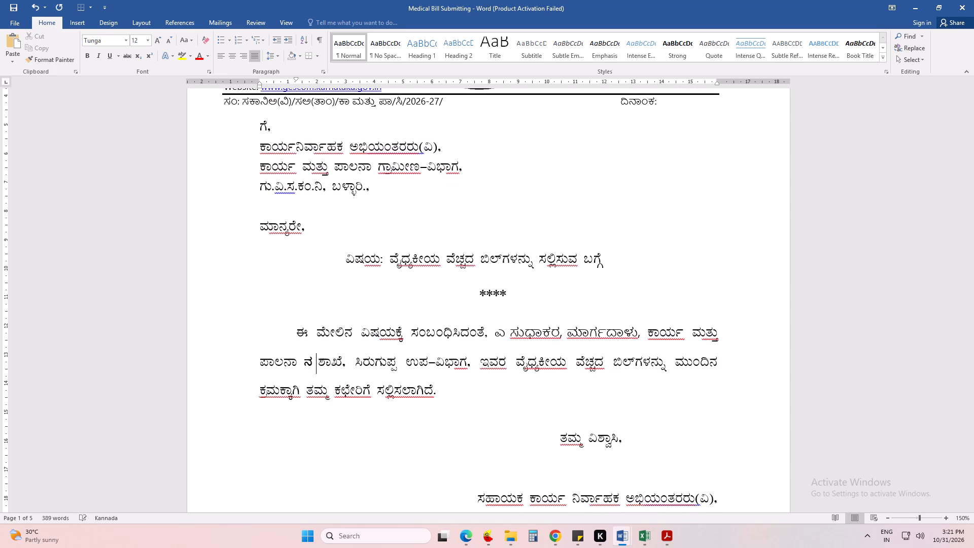
pyautogui.press('BackSpace')
pyautogui.press('BackSpace')
pyautogui.press('space')
pyautogui.write('s')
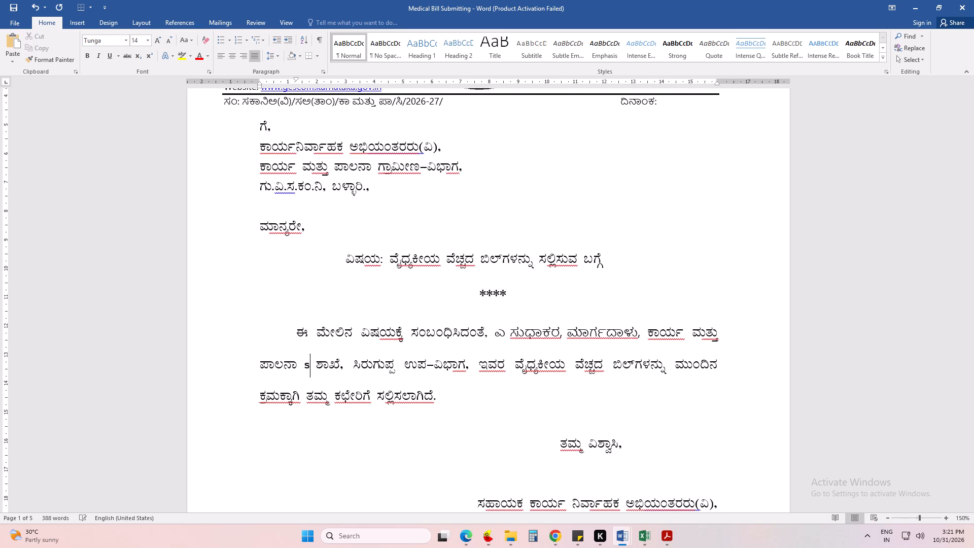
pyautogui.press('BackSpace')
pyautogui.press('BackSpace')
pyautogui.press('space')
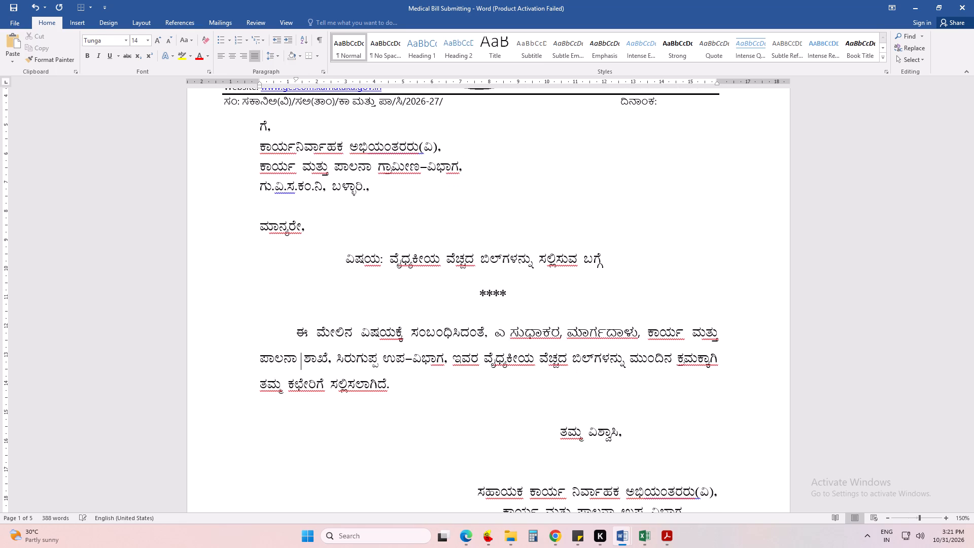
pyautogui.write('s')
pyautogui.press('i')
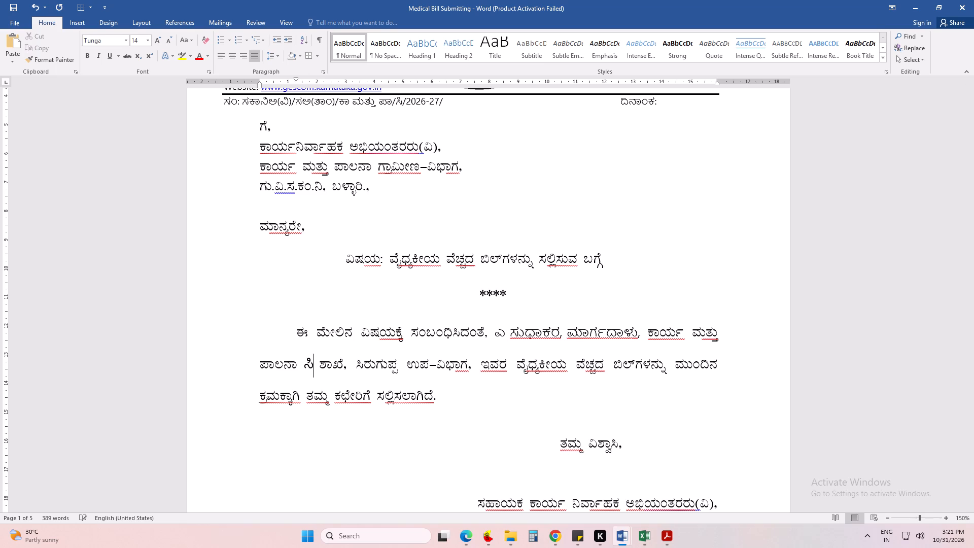
pyautogui.write('rigEri')
pyautogui.press('space')
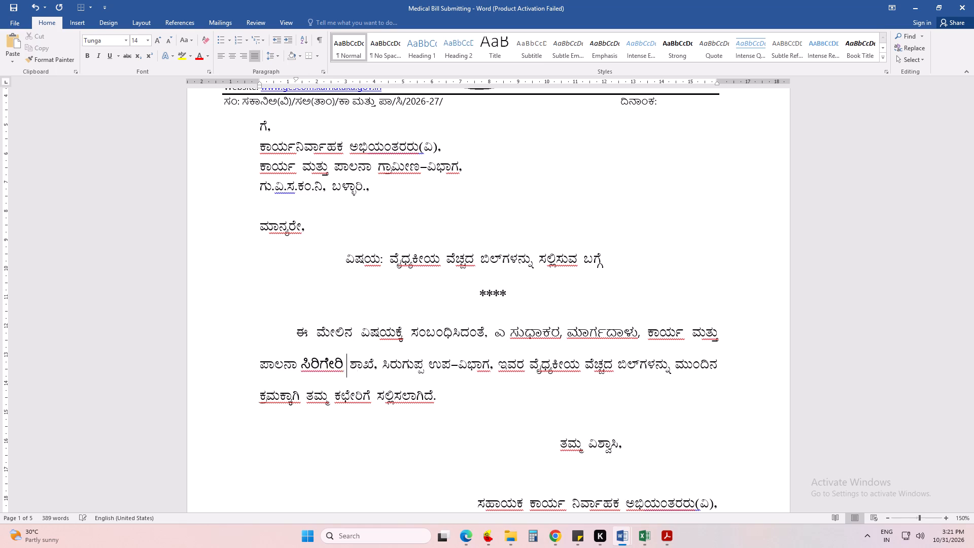
pyautogui.write('kfrAsf')
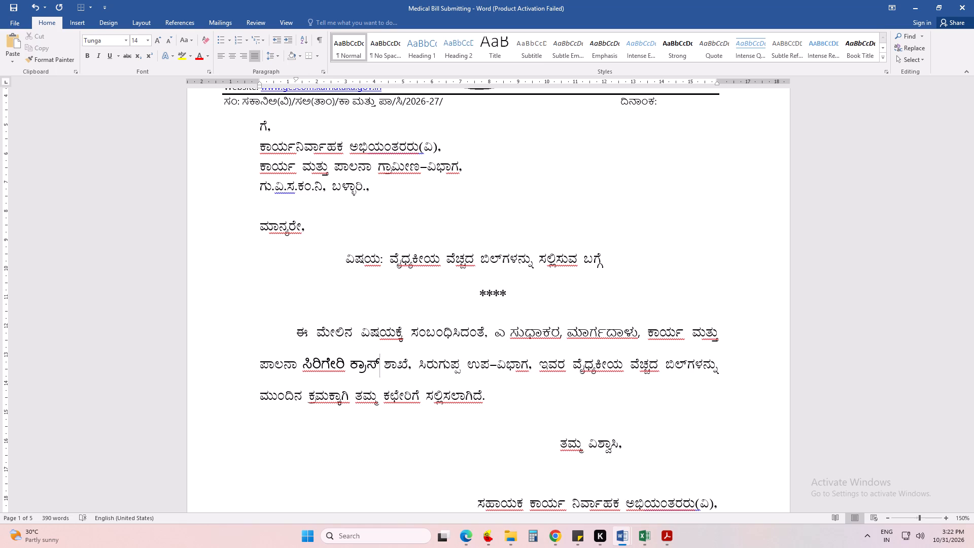
# Set the branch name ಸಿರಿಗೇರಿ ಕ್ರಾಸ್ to Nirmala UI, reduce its font size to 11, and save the document.
pyautogui.hotkey('shift', 'Left')
pyautogui.hotkey('shift', 'Left')
pyautogui.hotkey('shift', 'Left')
pyautogui.hotkey('shift', 'Left')
pyautogui.hotkey('shift', 'Left')
pyautogui.hotkey('shift', 'Left')
pyautogui.hotkey('shift', 'Left')
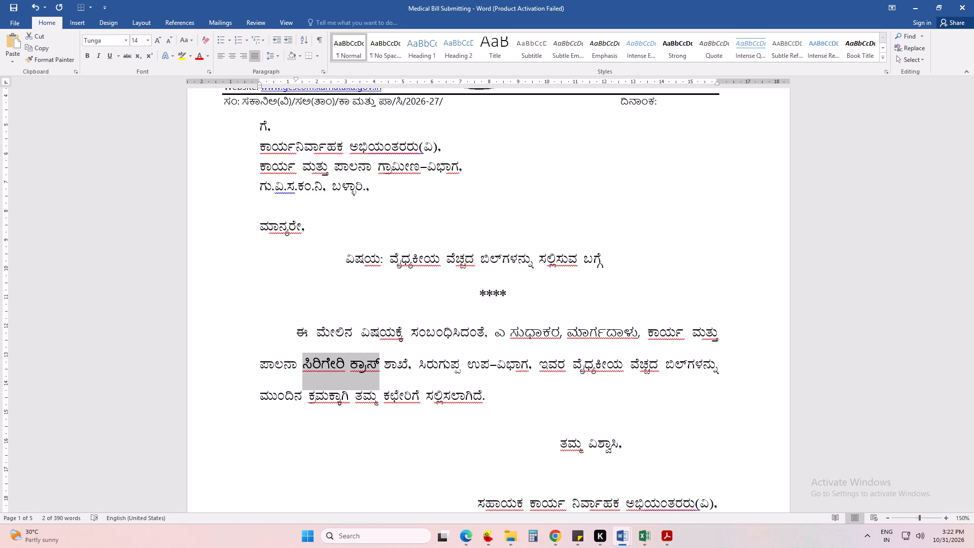
pyautogui.click(126, 39)
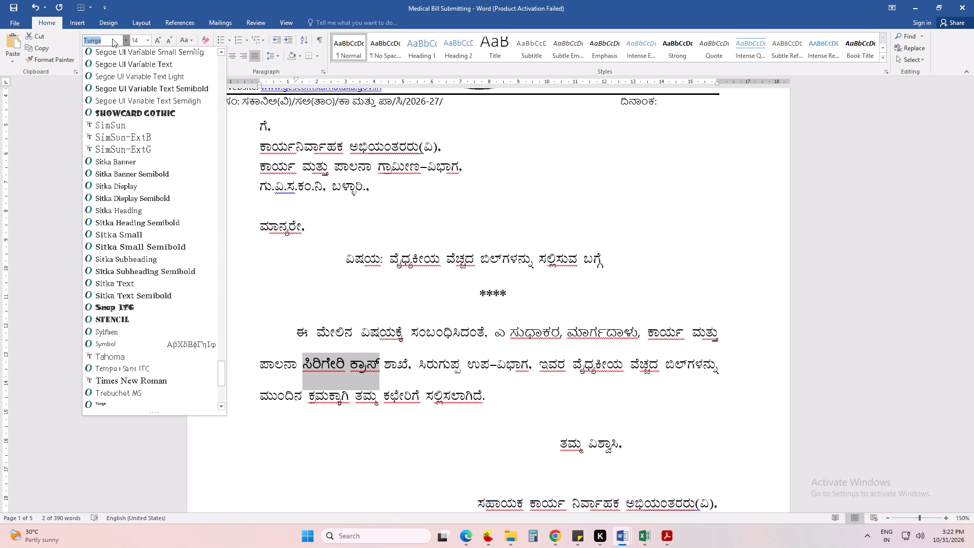
pyautogui.press('n')
pyautogui.press('Return')
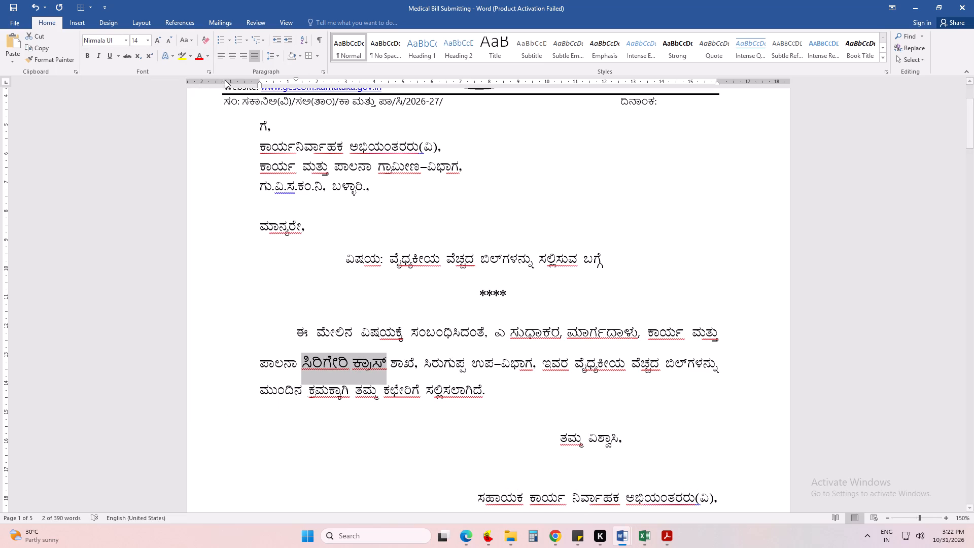
pyautogui.doubleClick(166, 41)
pyautogui.click(441, 434)
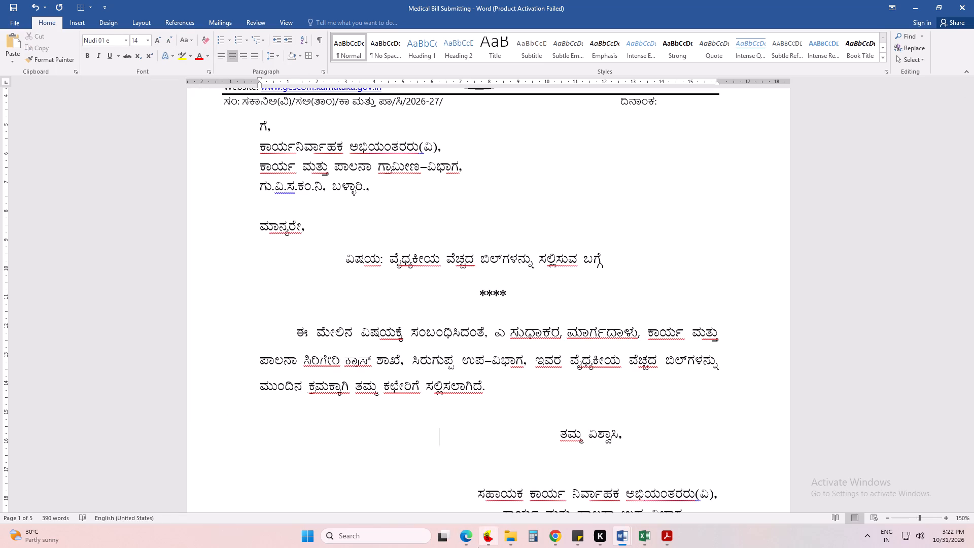
pyautogui.hotkey('ctrl', 's')
# Increase the font size of ಸಿರಿಗೇರಿ ಕ್ರಾಸ್ by one increment to match the employee's name, and save the document.
pyautogui.click(537, 331)
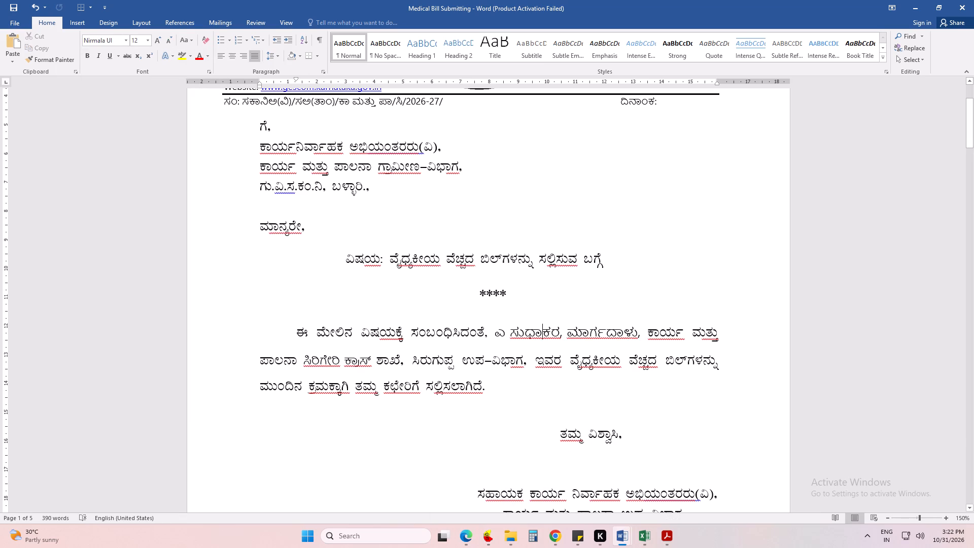
pyautogui.click(319, 364)
pyautogui.click(305, 366)
pyautogui.hotkey('shift', 'Right')
pyautogui.hotkey('shift', 'Right')
pyautogui.hotkey('shift', 'Right')
pyautogui.hotkey('shift', 'Right')
pyautogui.hotkey('shift', 'Right')
pyautogui.hotkey('shift', 'Right')
pyautogui.hotkey('shift', 'Right')
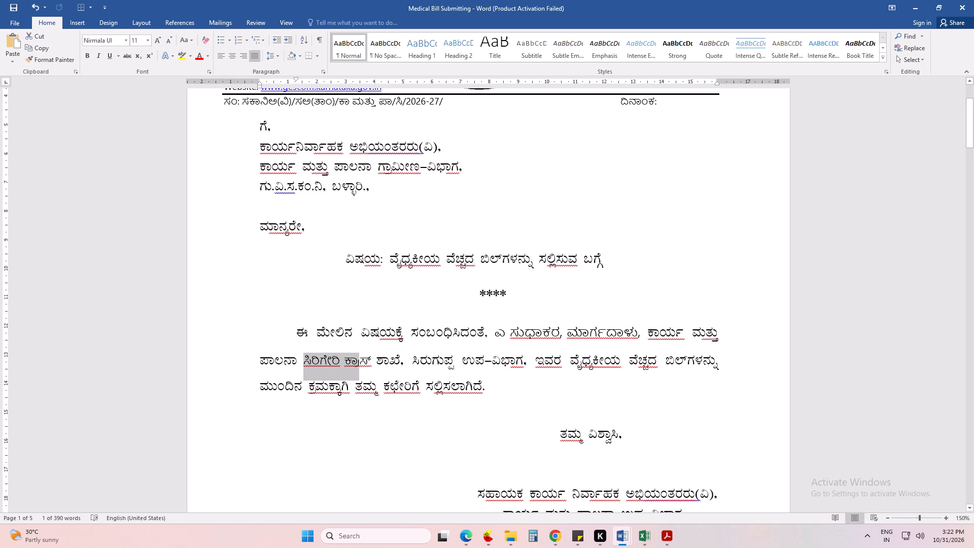
pyautogui.click(156, 35)
pyautogui.click(401, 262)
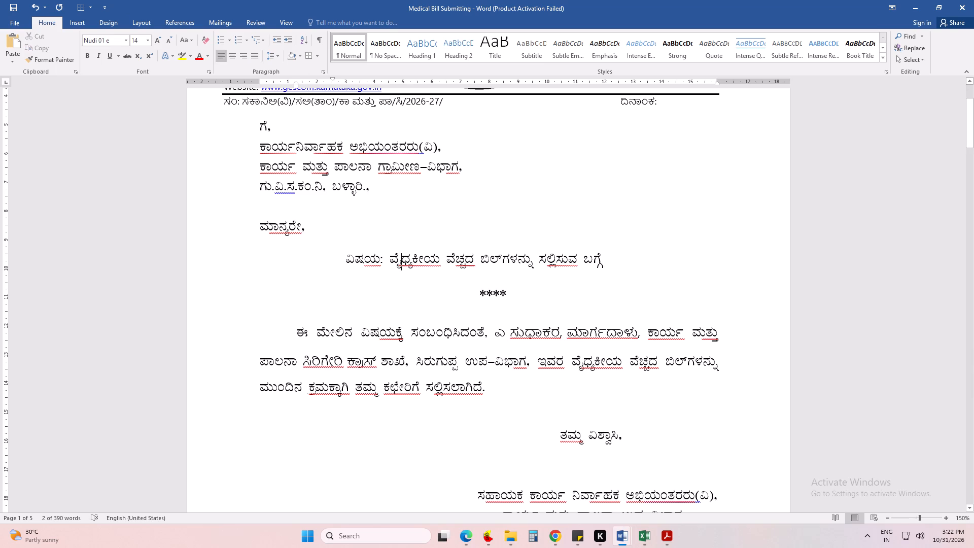
pyautogui.hotkey('ctrl', 's')
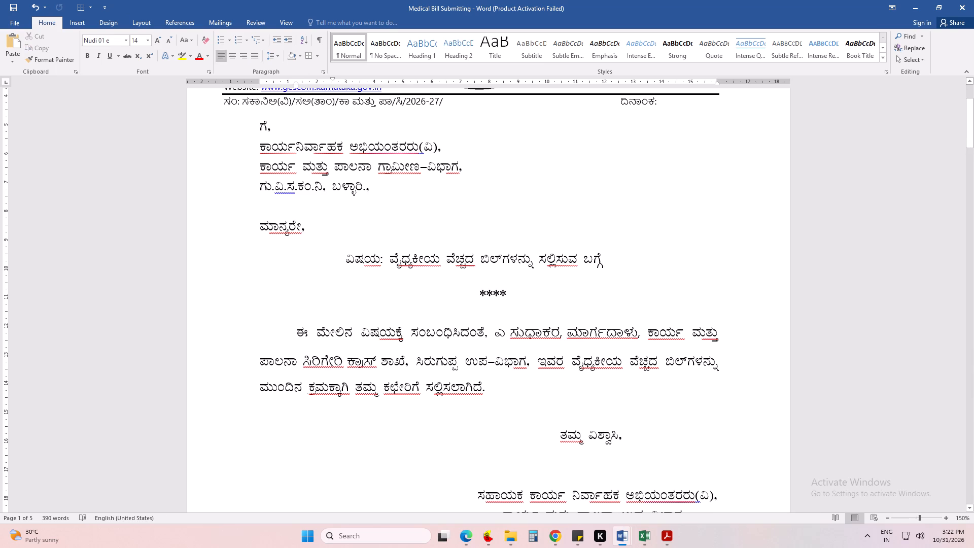
# Insert two blank lines between the first letter's signature block and the second letterhead so that letterhead starts on page 2.
pyautogui.scroll(-8, 577, 433)
pyautogui.scroll(5, 579, 432)
pyautogui.scroll(-2, 562, 432)
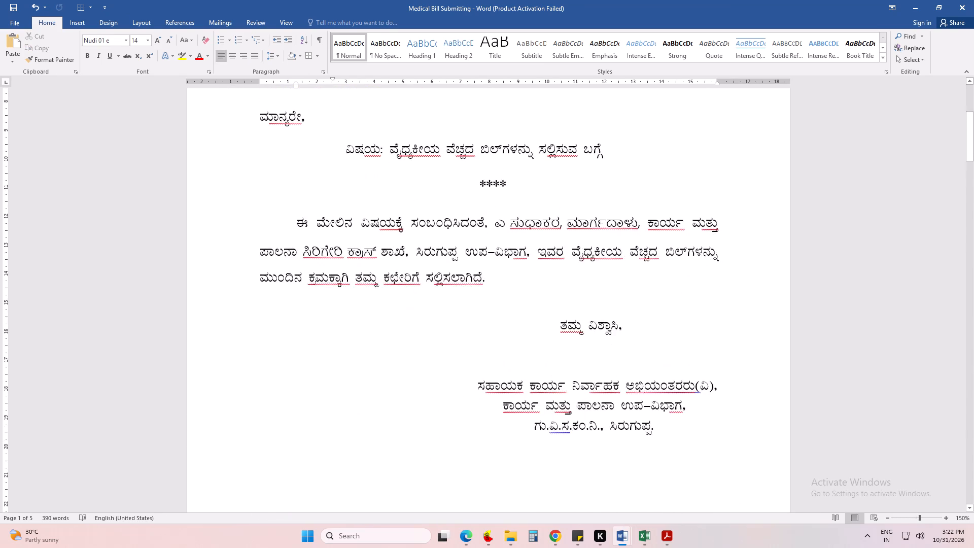
pyautogui.scroll(-3, 562, 432)
pyautogui.click(449, 358)
pyautogui.press('Return')
pyautogui.press('Return')
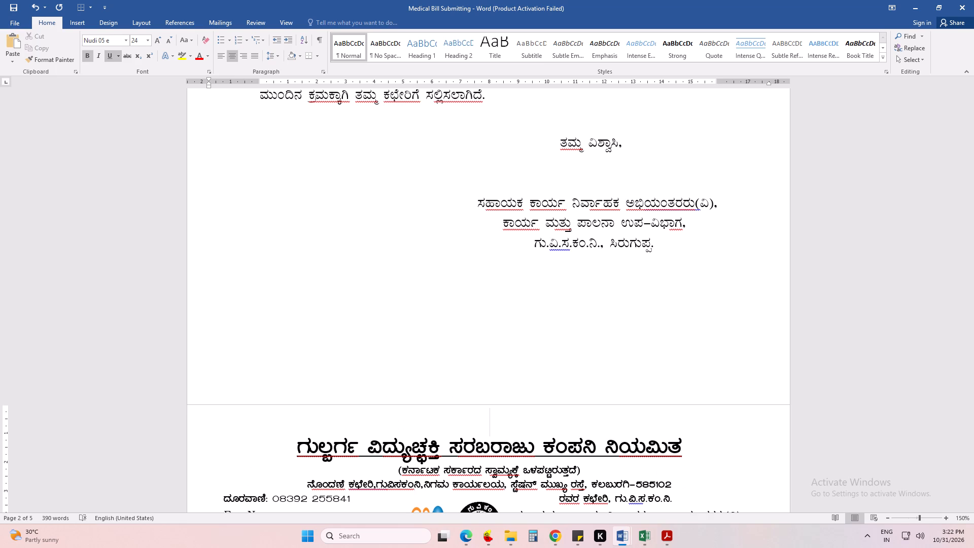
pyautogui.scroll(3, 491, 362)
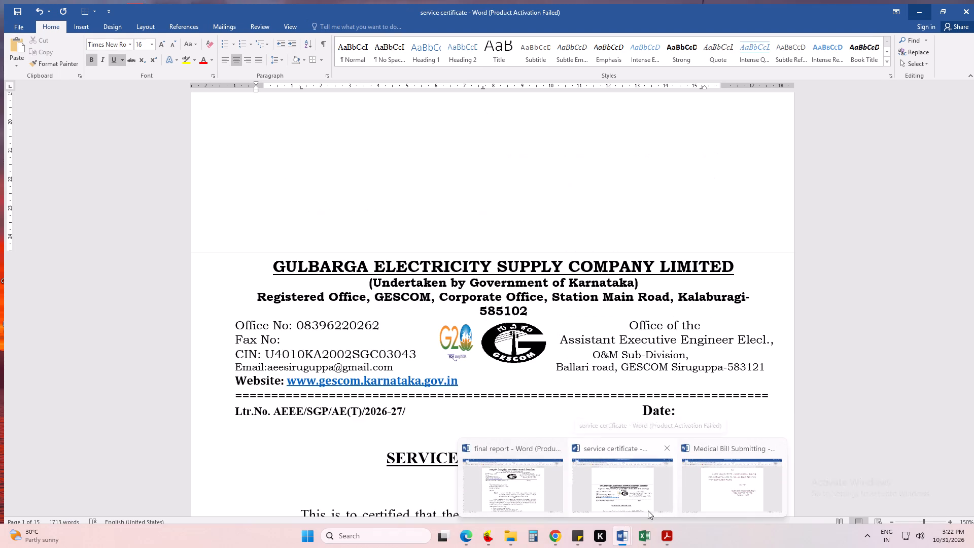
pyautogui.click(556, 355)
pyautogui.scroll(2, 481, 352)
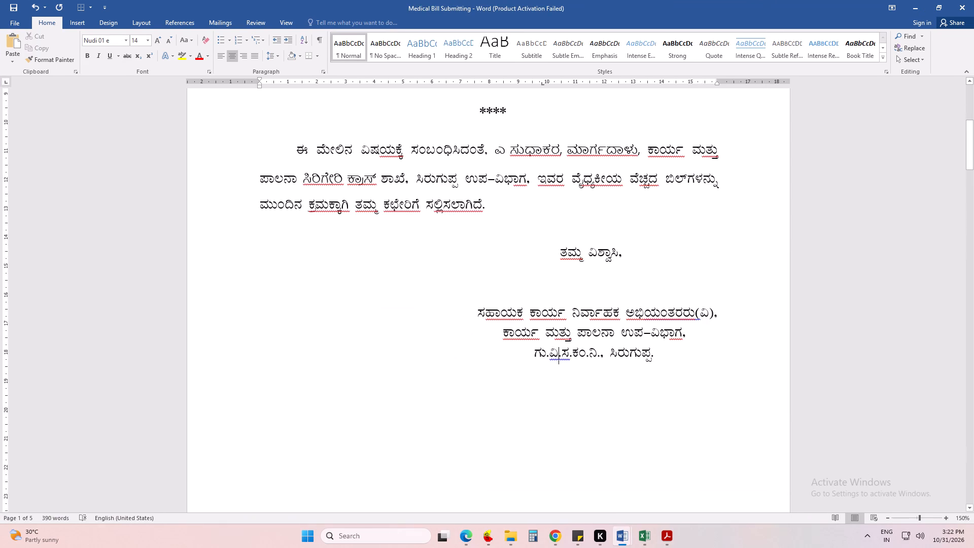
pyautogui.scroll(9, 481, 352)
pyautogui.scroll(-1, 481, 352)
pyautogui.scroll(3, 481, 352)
# Search the Girireddy folder for aee and open the Ltr to AEE DWU document.
pyautogui.click(499, 538)
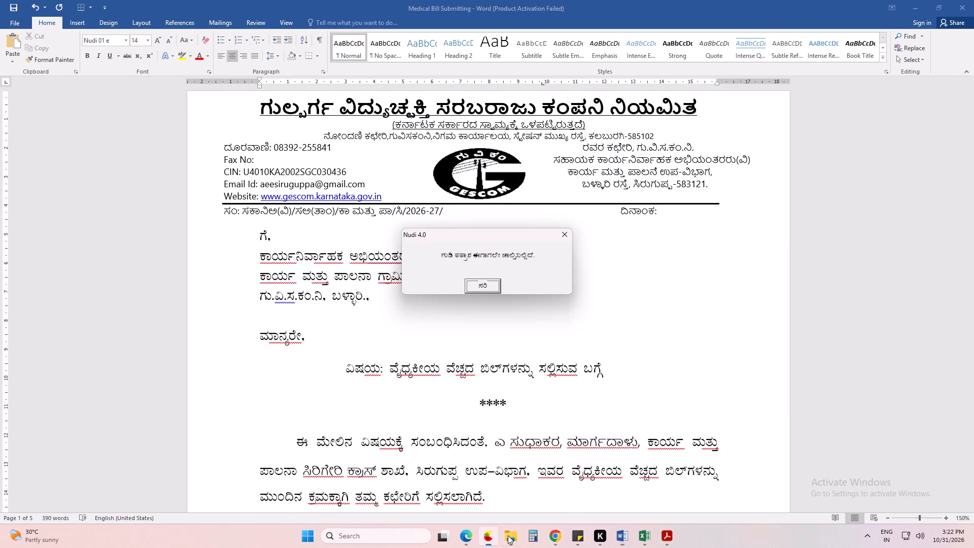
pyautogui.click(516, 533)
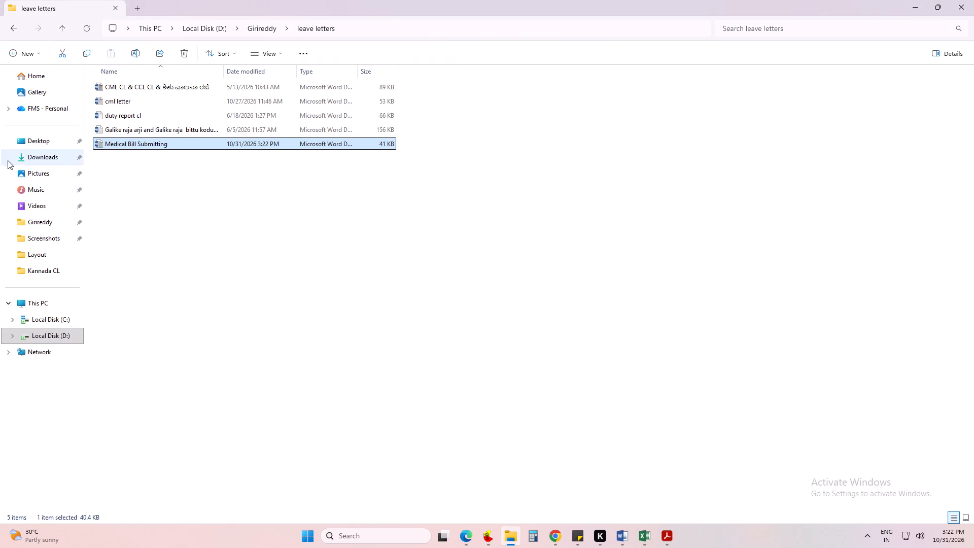
pyautogui.click(61, 227)
pyautogui.click(730, 27)
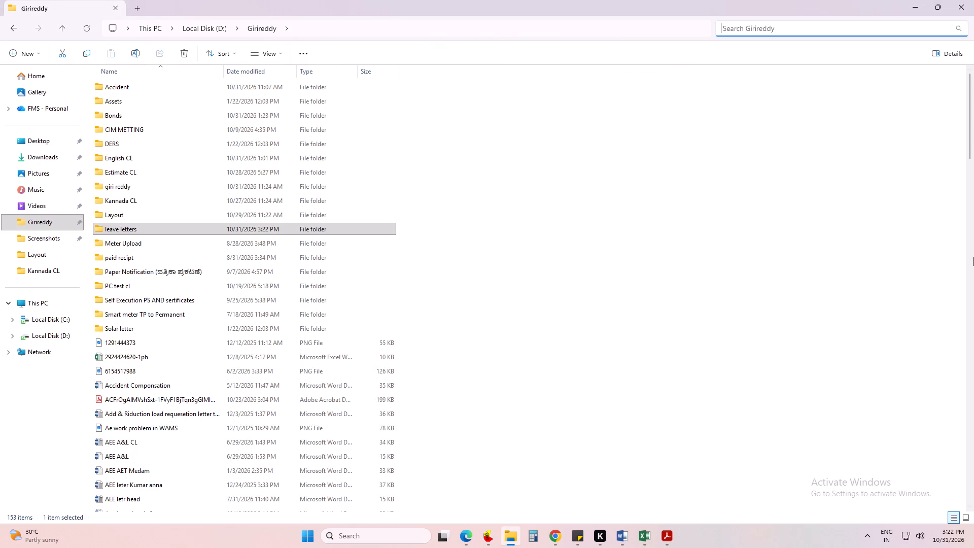
pyautogui.write('aee')
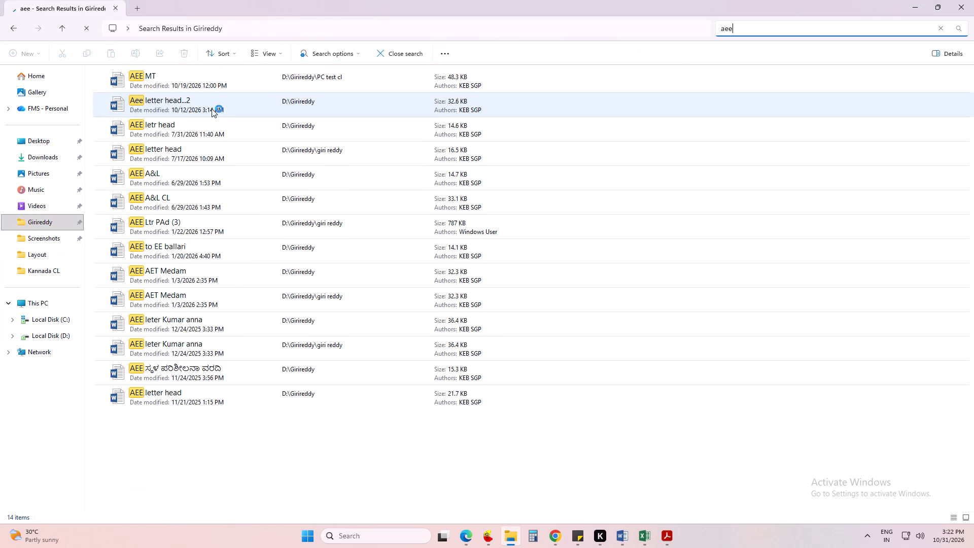
pyautogui.doubleClick(210, 81)
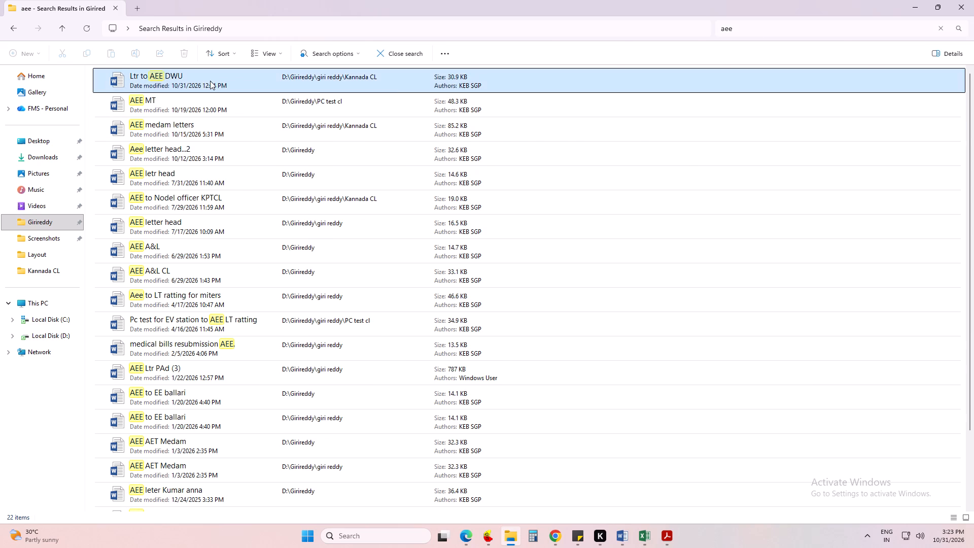
pyautogui.scroll(-6, 731, 367)
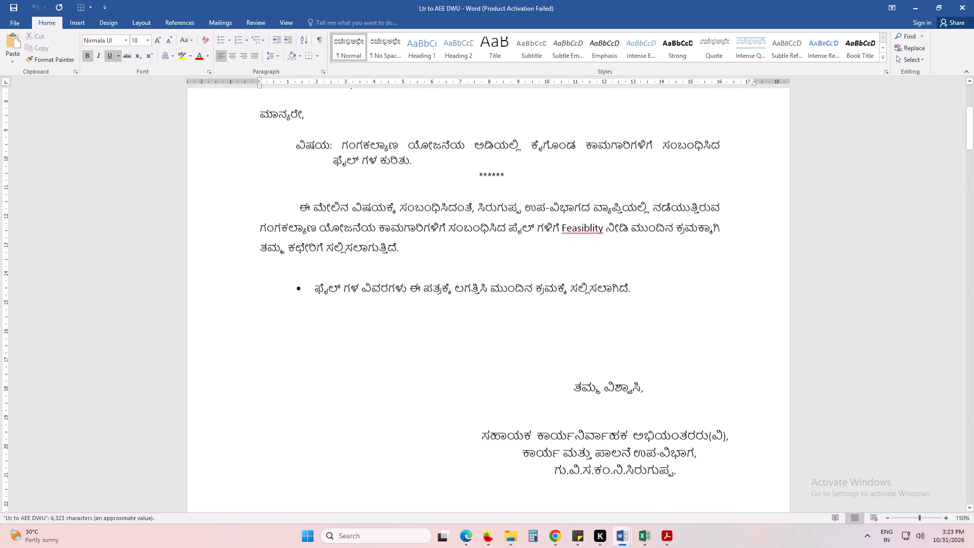
pyautogui.scroll(4, 706, 365)
# Print only page 1 of the Ltr to AEE DWU letter on the HP Laser 1003-1008 printer.
pyautogui.hotkey('ctrl', 'p')
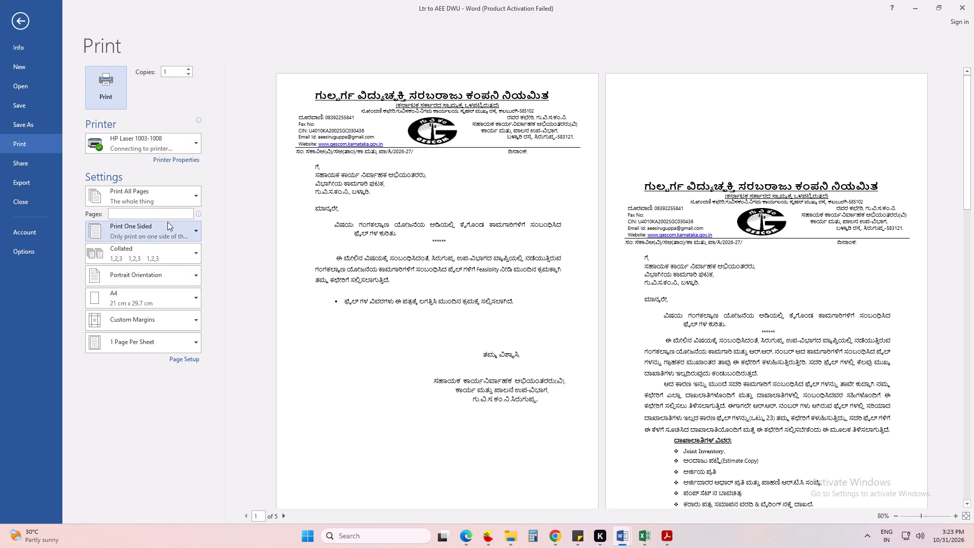
pyautogui.click(165, 211)
pyautogui.press('1')
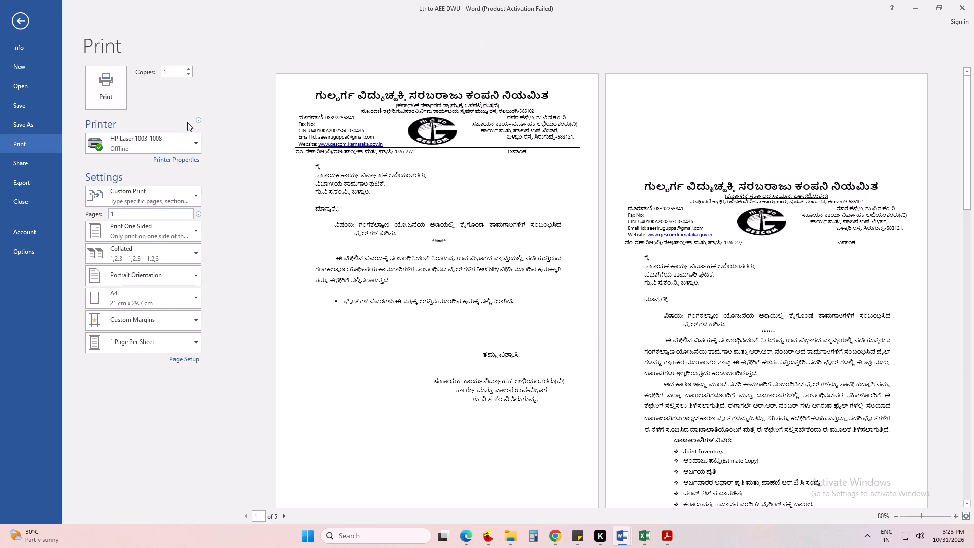
pyautogui.click(124, 100)
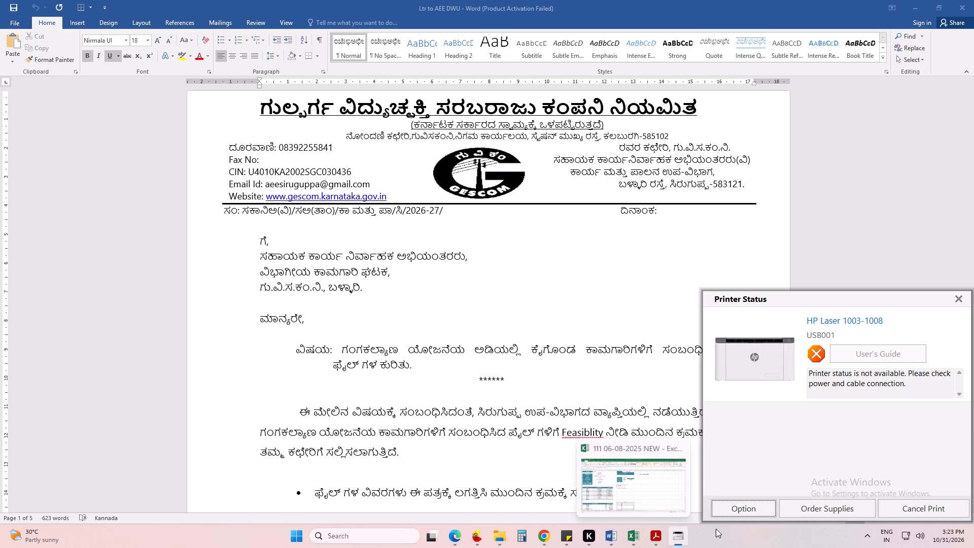
pyautogui.click(586, 300)
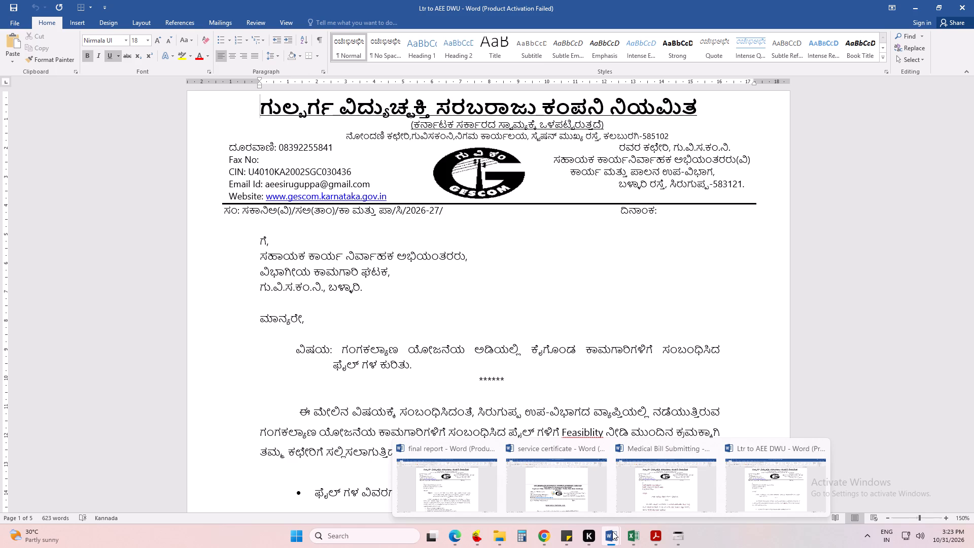
# Return to the Medical Bill Submitting document and review the first letter from its letterhead through its signature block.
pyautogui.click(677, 490)
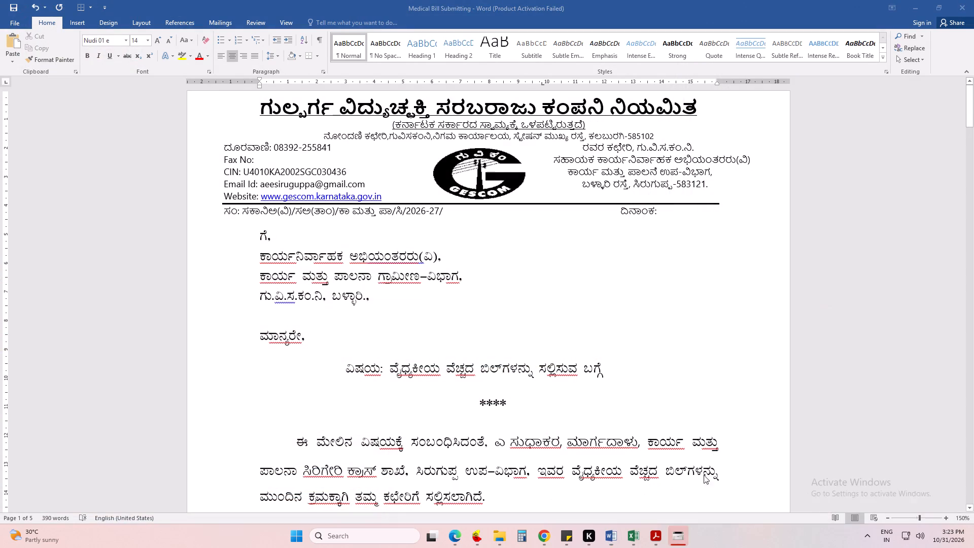
pyautogui.scroll(6, 495, 364)
pyautogui.click(642, 324)
pyautogui.scroll(-4, 434, 231)
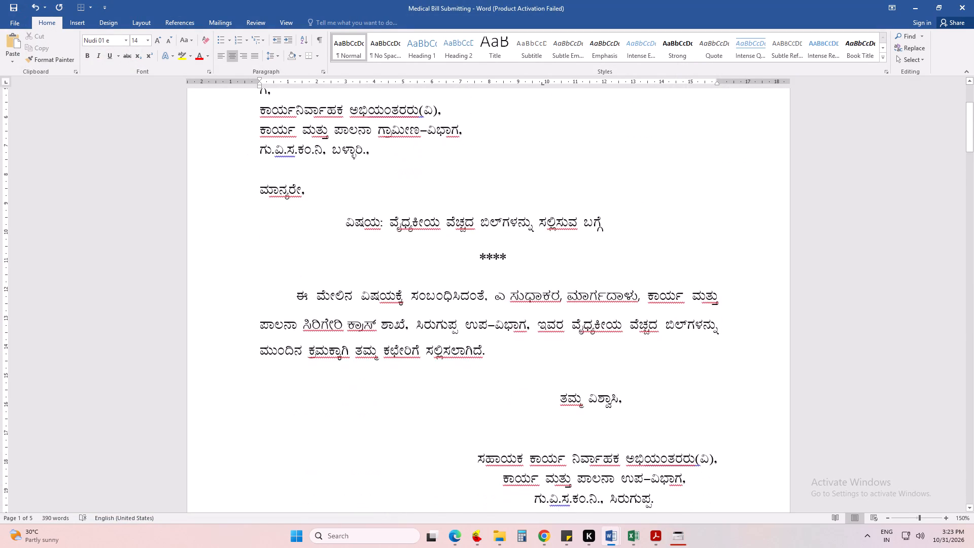
pyautogui.scroll(-6, 433, 237)
pyautogui.click(654, 326)
pyautogui.scroll(3, 701, 340)
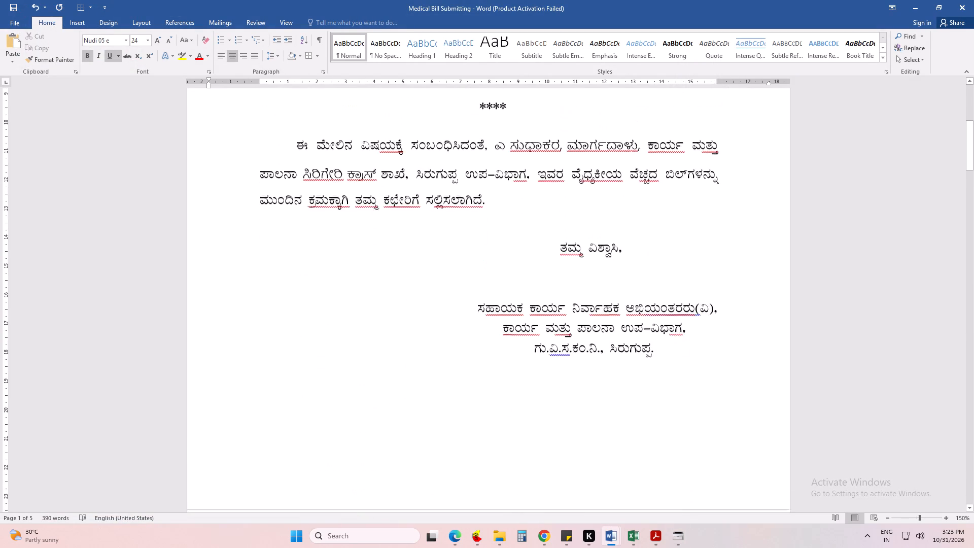
pyautogui.scroll(4, 701, 340)
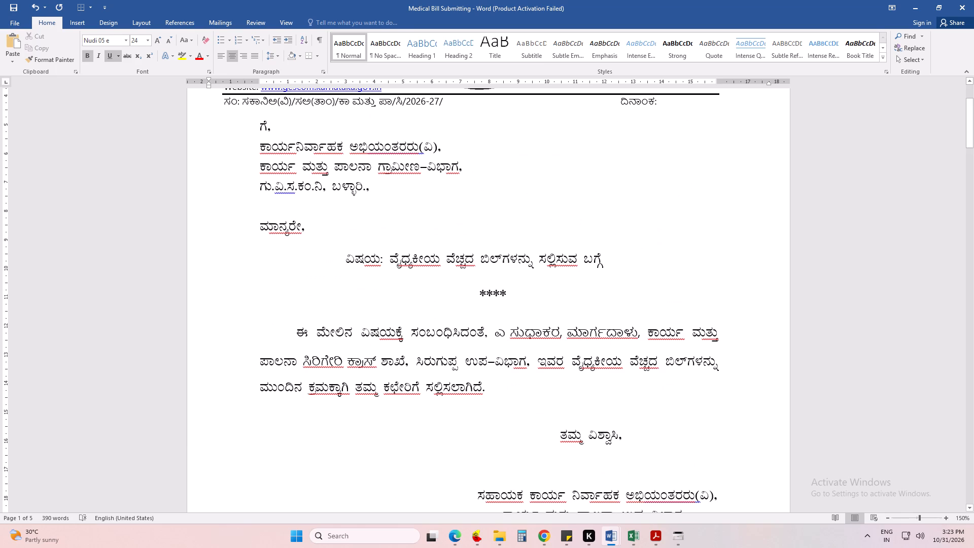
pyautogui.scroll(1, 835, 371)
pyautogui.scroll(-1, 836, 371)
pyautogui.scroll(3, 836, 371)
pyautogui.scroll(4, 622, 332)
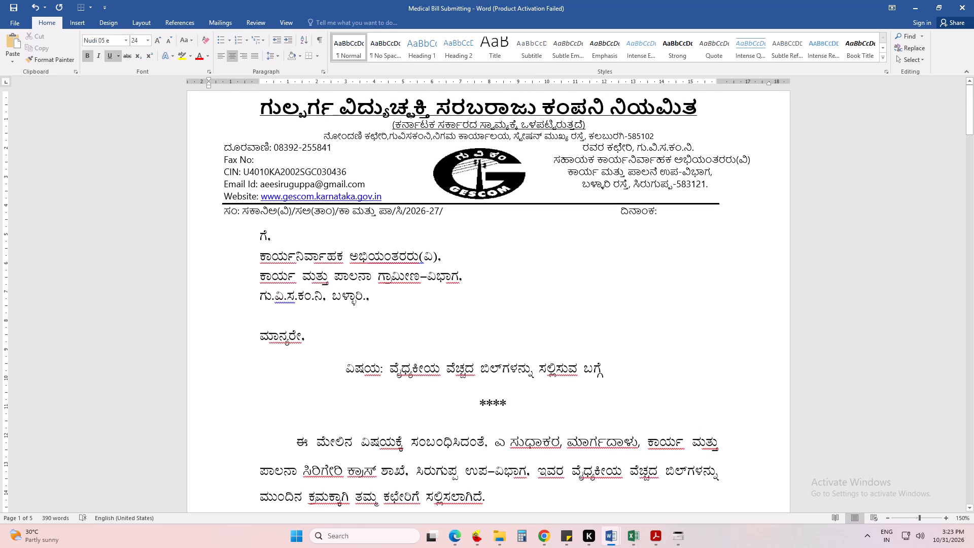
# Print only page 1 of the Medical Bill Submitting document with Microsoft Print to PDF.
pyautogui.hotkey('ctrl', 'p')
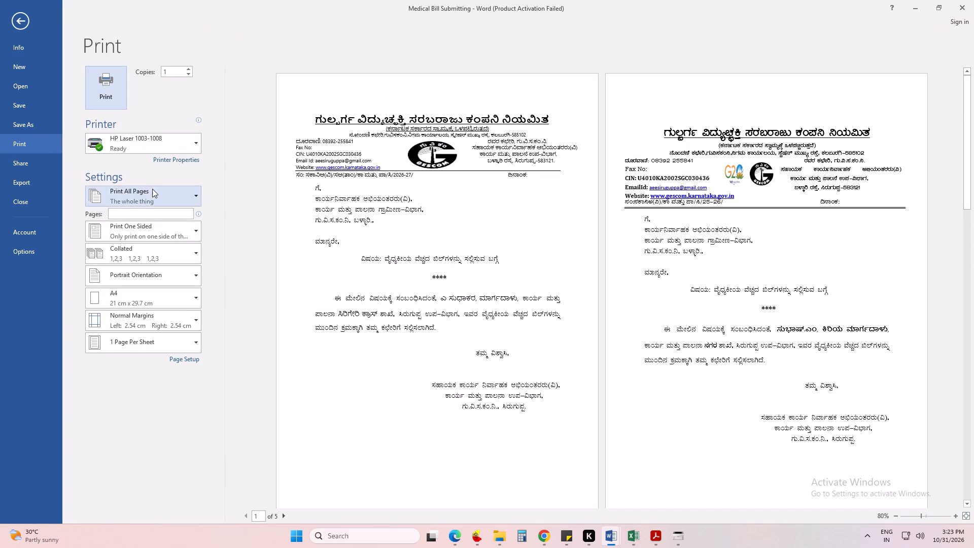
pyautogui.click(147, 210)
pyautogui.press('1')
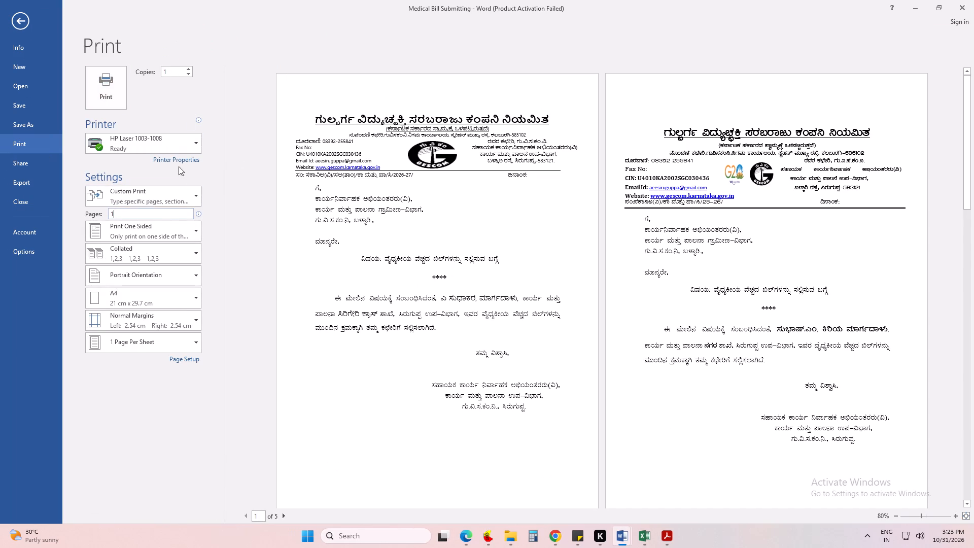
pyautogui.click(158, 150)
pyautogui.click(150, 237)
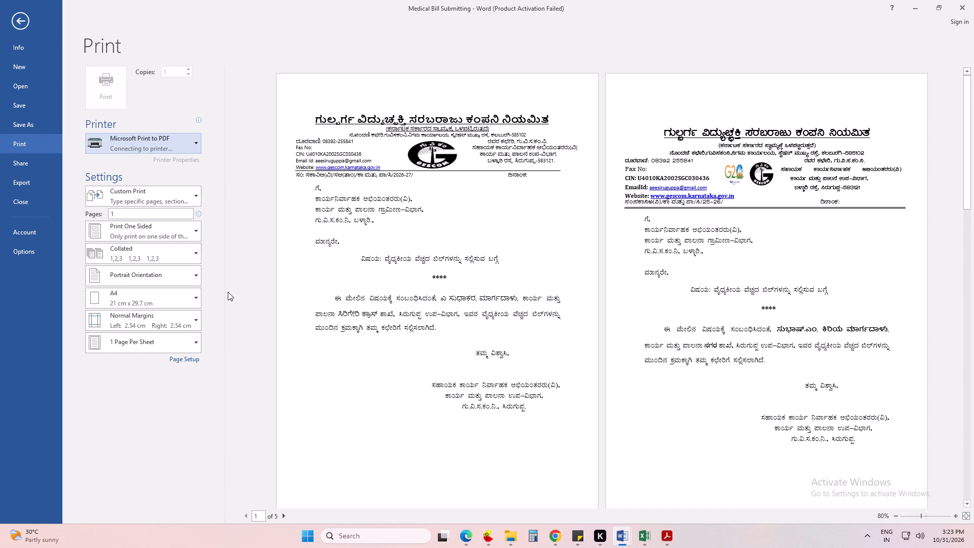
pyautogui.click(168, 109)
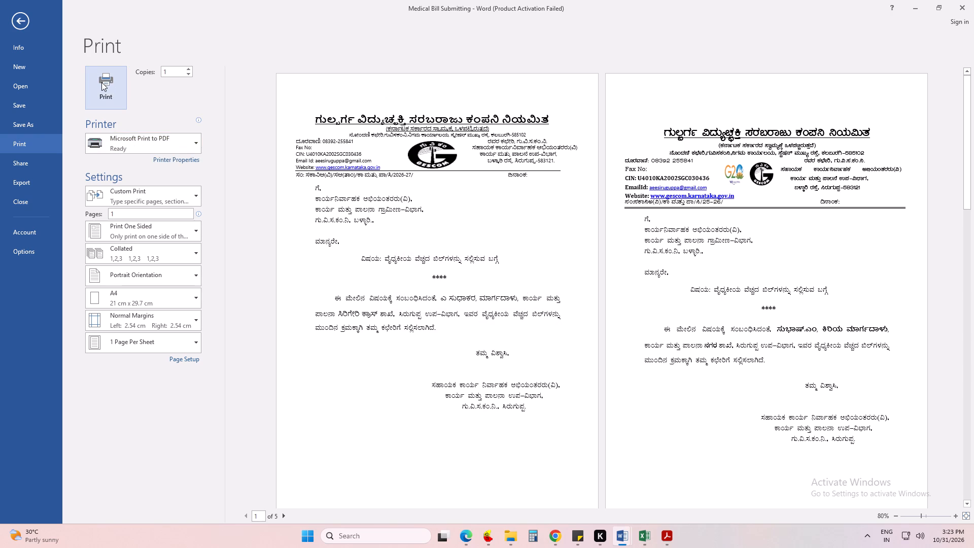
pyautogui.click(101, 82)
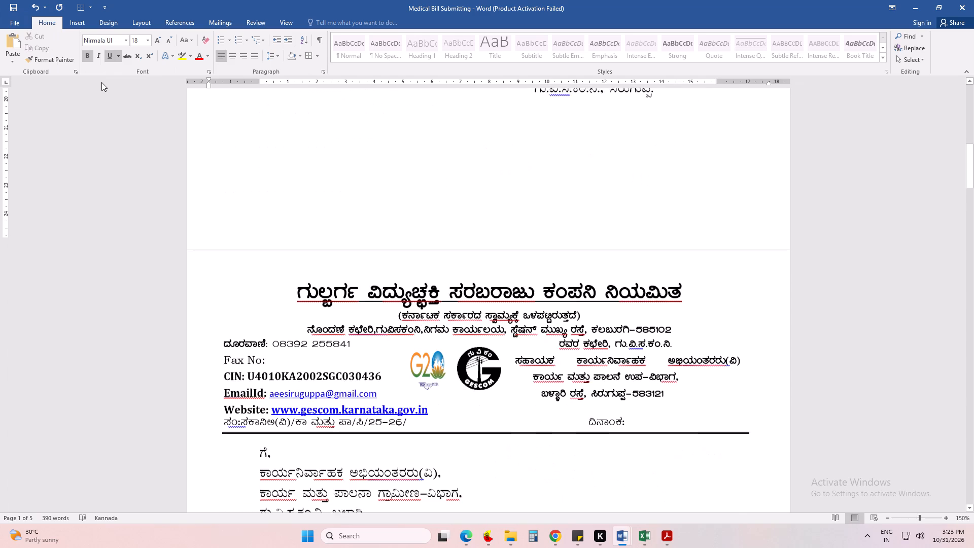
pyautogui.scroll(6, 411, 190)
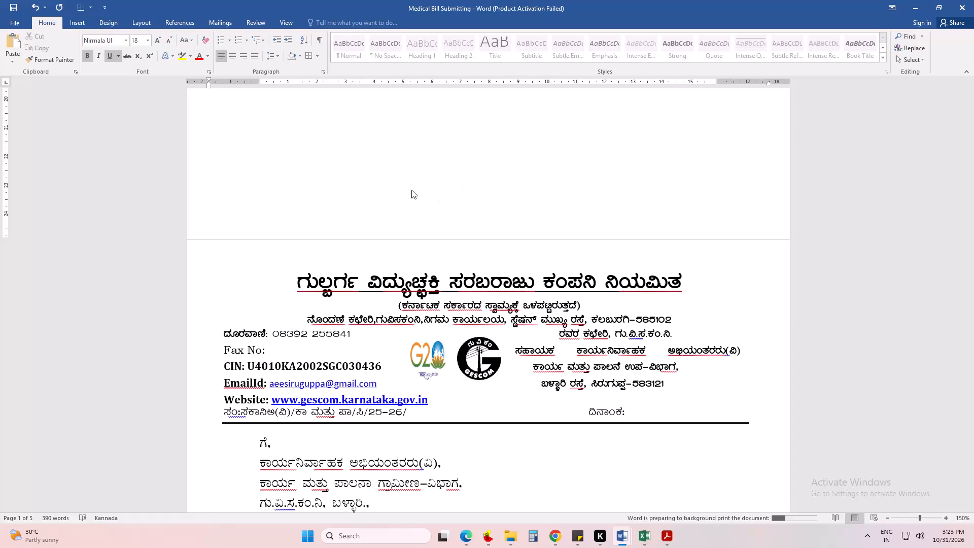
pyautogui.scroll(9, 411, 190)
pyautogui.scroll(3, 548, 267)
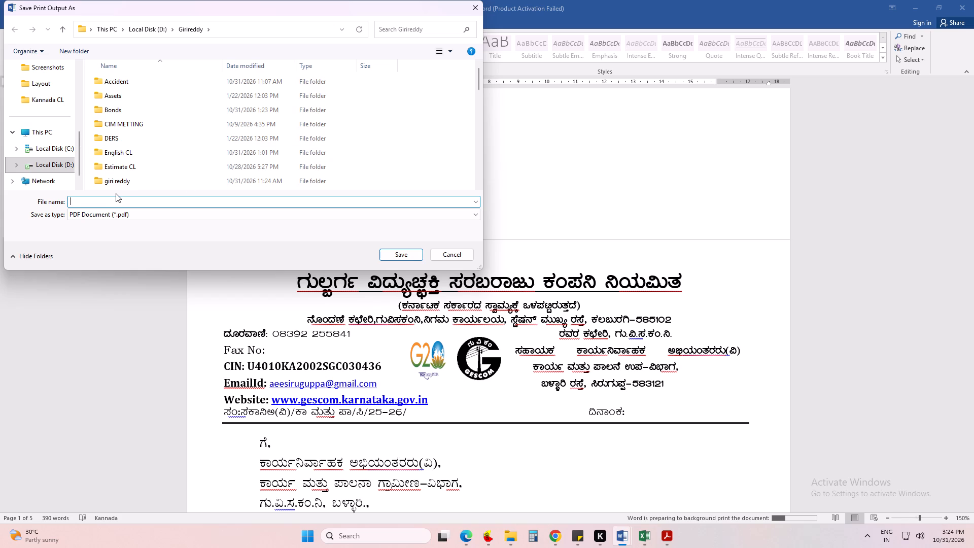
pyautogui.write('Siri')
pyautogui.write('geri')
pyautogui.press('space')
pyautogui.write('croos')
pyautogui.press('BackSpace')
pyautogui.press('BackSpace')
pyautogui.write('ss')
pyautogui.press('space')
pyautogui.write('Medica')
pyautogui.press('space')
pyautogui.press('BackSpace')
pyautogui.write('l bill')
# Save the PDF print output of the Medical Bill Submitting letter in the Girireddy folder.
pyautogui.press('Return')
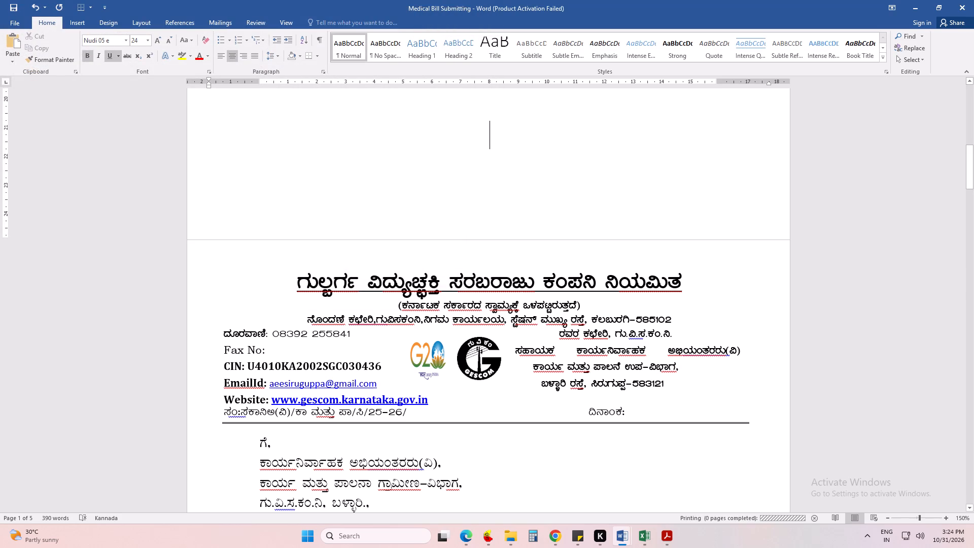
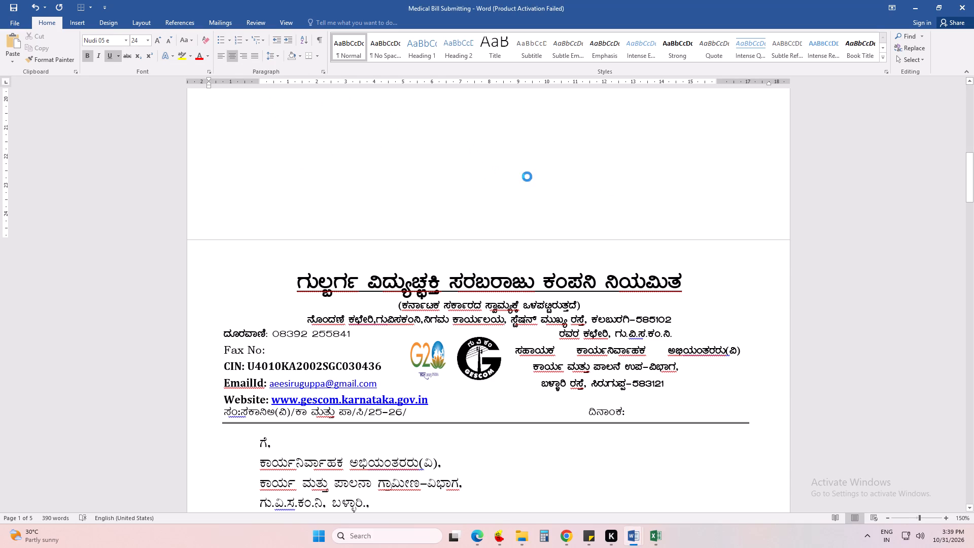
# In the paid recipt LT4 installation document, copy the first letter from letterhead to signature block and paste a duplicate above it.
pyautogui.scroll(4, 652, 188)
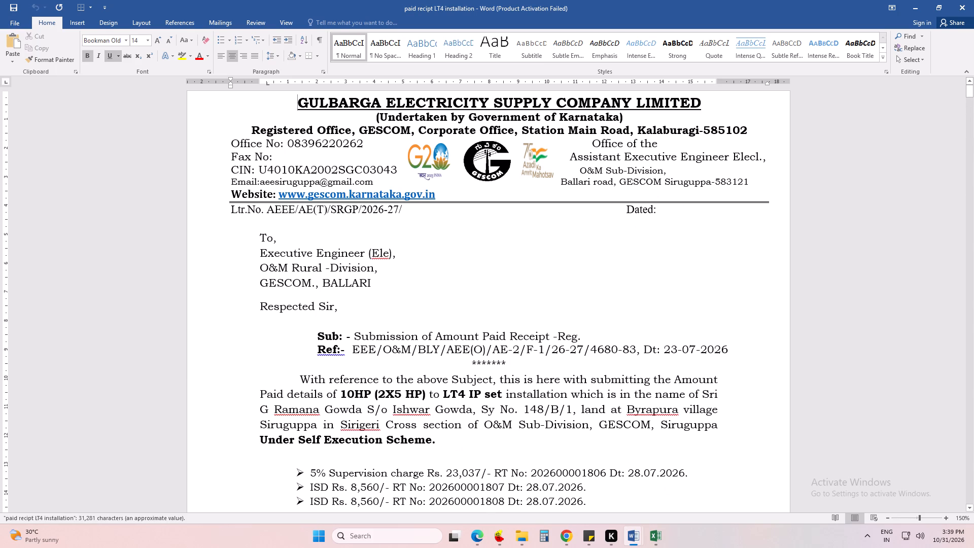
pyautogui.hotkey('ctrl', 'shift', 'Down')
pyautogui.hotkey('ctrl', 'shift', 'Down')
pyautogui.hotkey('ctrl', 'shift', 'Down')
pyautogui.hotkey('ctrl', 'shift', 'Down')
pyautogui.hotkey('ctrl', 'shift', 'Down')
pyautogui.hotkey('ctrl', 'shift', 'Down')
pyautogui.hotkey('ctrl', 'shift', 'Down')
pyautogui.hotkey('ctrl', 'shift', 'Down')
pyautogui.hotkey('ctrl', 'shift', 'Down')
pyautogui.hotkey('ctrl', 'shift', 'Down')
pyautogui.hotkey('ctrl', 'shift', 'Down')
pyautogui.hotkey('ctrl', 'shift', 'Down')
pyautogui.hotkey('ctrl', 'shift', 'Down')
pyautogui.hotkey('ctrl', 'shift', 'Down')
pyautogui.hotkey('ctrl', 'shift', 'Down')
pyautogui.hotkey('ctrl', 'shift', 'Down')
pyautogui.hotkey('ctrl', 'shift', 'Down')
pyautogui.hotkey('ctrl', 'shift', 'Down')
pyautogui.hotkey('ctrl', 'shift', 'Down')
pyautogui.hotkey('ctrl', 'shift', 'Down')
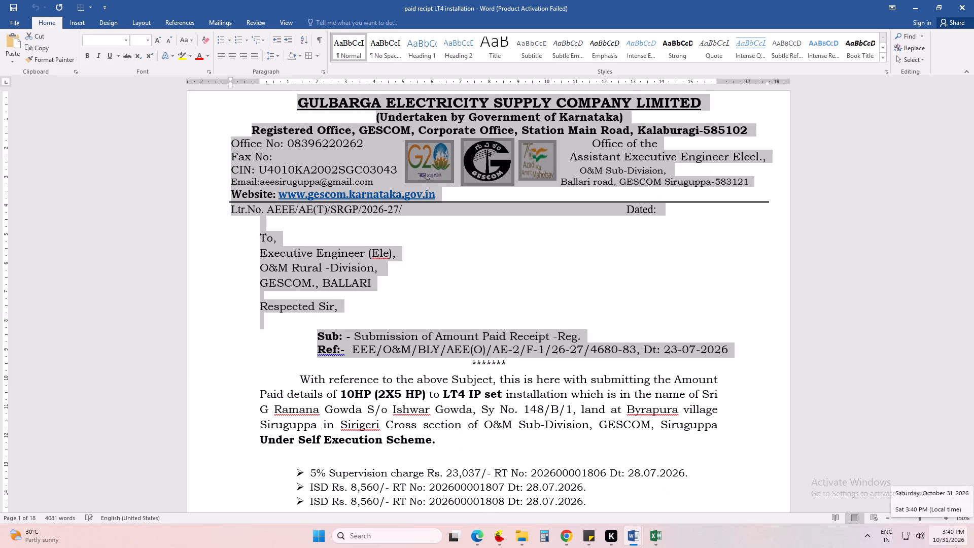
pyautogui.hotkey('ctrl', 'shift', 'Down')
pyautogui.hotkey('ctrl', 'shift', 'Down')
pyautogui.hotkey('ctrl', 'shift', 'Down')
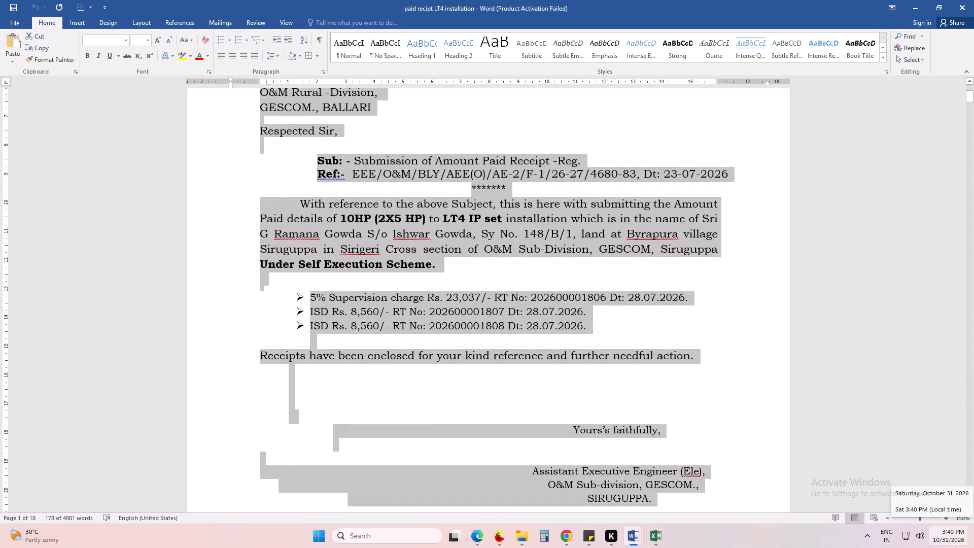
pyautogui.hotkey('ctrl', 'c')
pyautogui.scroll(12, 708, 407)
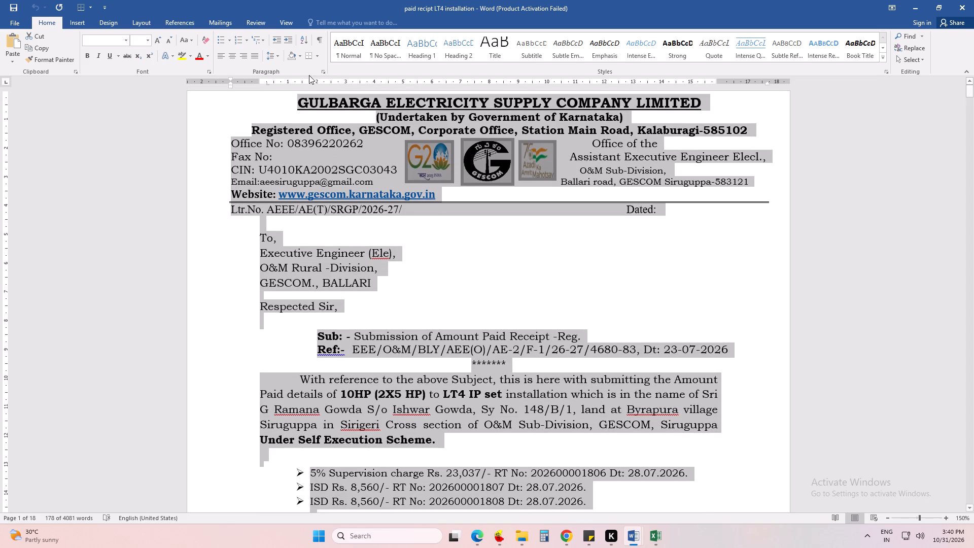
pyautogui.click(298, 97)
pyautogui.hotkey('ctrl', 'v')
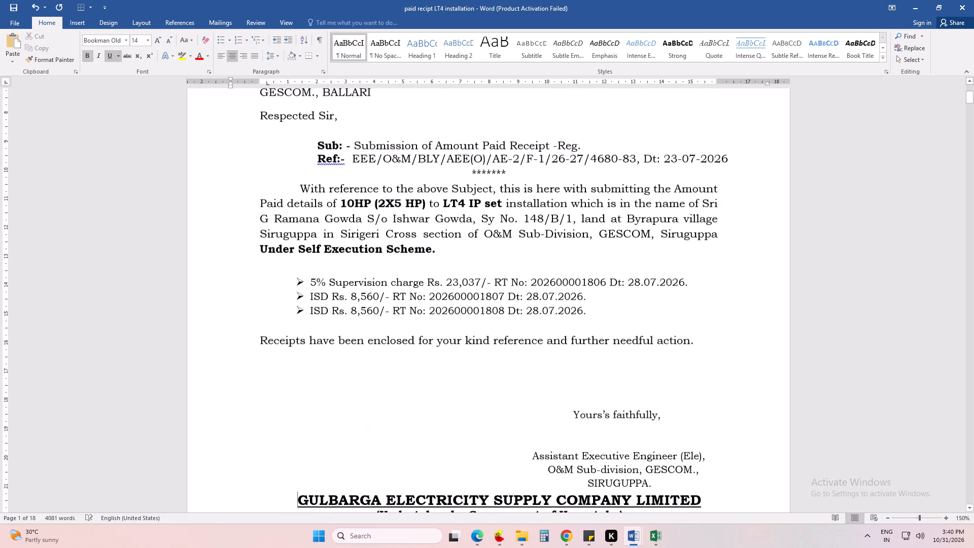
# Insert nine blank lines between the duplicated letter and the original so the original starts on the following page, and save the document.
pyautogui.press('Return')
pyautogui.press('Return')
pyautogui.press('Return')
pyautogui.press('Return')
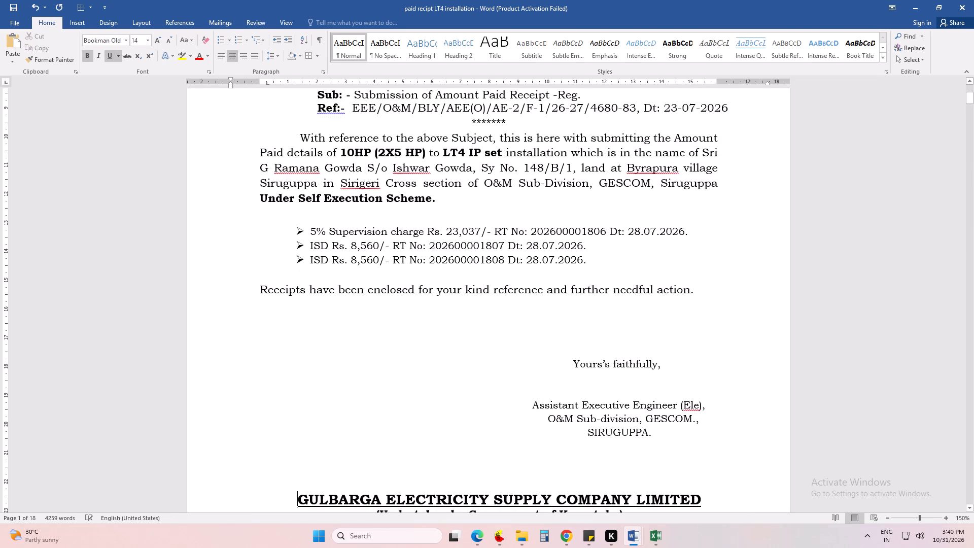
pyautogui.press('Return')
pyautogui.press('Return')
pyautogui.press('Return')
pyautogui.press('Return')
pyautogui.press('Return')
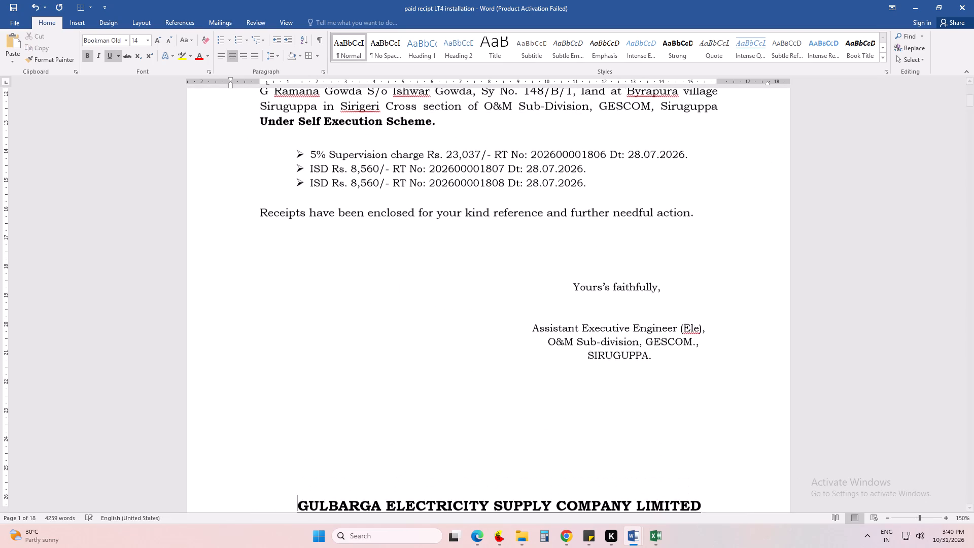
pyautogui.hotkey('ctrl', 's')
# In the first letter's Ref line, set the number following 26-27/ to 4531-34.
pyautogui.scroll(3, 440, 235)
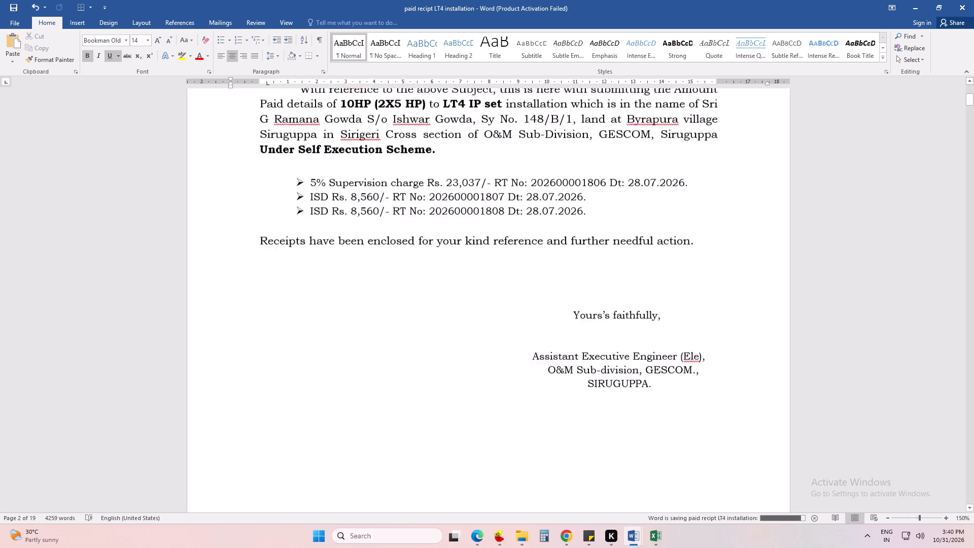
pyautogui.scroll(5, 440, 235)
pyautogui.scroll(2, 399, 216)
pyautogui.scroll(-1, 395, 215)
pyautogui.scroll(2, 393, 215)
pyautogui.scroll(3, 362, 186)
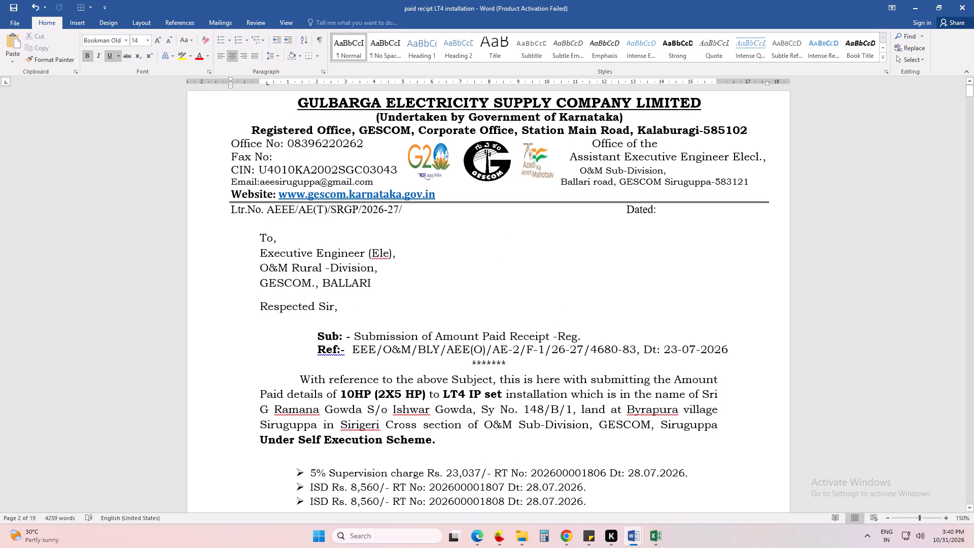
pyautogui.click(360, 339)
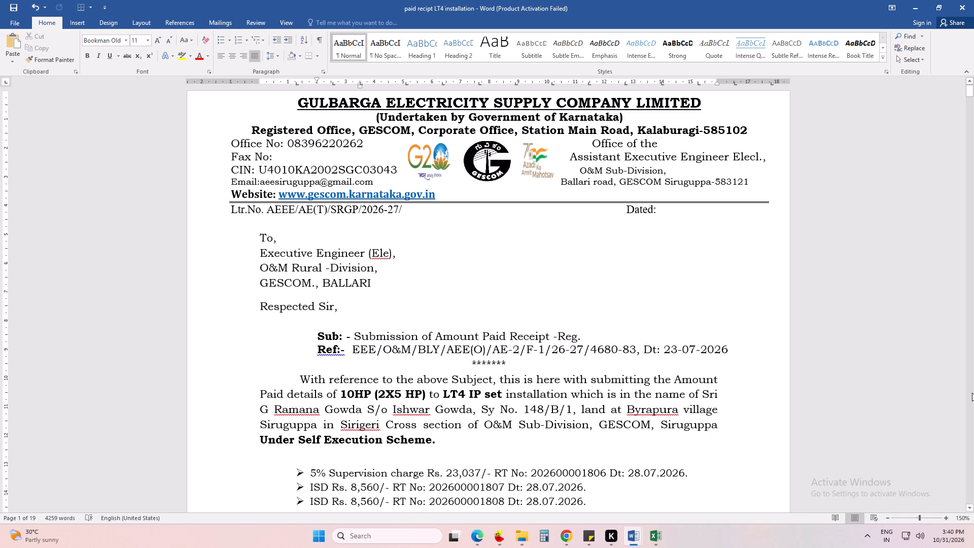
pyautogui.press('Down')
pyautogui.press('Right')
pyautogui.press('Right')
pyautogui.press('Right')
pyautogui.press('Right')
pyautogui.press('Right')
pyautogui.press('Right')
pyautogui.press('Right')
pyautogui.press('Right')
pyautogui.press('Right')
pyautogui.press('Right')
pyautogui.press('Right')
pyautogui.press('Right')
pyautogui.press('Right')
pyautogui.press('Right')
pyautogui.press('Right')
pyautogui.press('Right')
pyautogui.press('Right')
pyautogui.press('Right')
pyautogui.press('Right')
pyautogui.press('Right')
pyautogui.press('Right')
pyautogui.press('Right')
pyautogui.press('Right')
pyautogui.press('Right')
pyautogui.press('Right')
pyautogui.press('Right')
pyautogui.press('Right')
pyautogui.press('Right')
pyautogui.press('Right')
pyautogui.press('Right')
pyautogui.press('Right')
pyautogui.press('Right')
pyautogui.press('Right')
pyautogui.press('Right')
pyautogui.press('Right')
pyautogui.press('Right')
pyautogui.press('Left')
pyautogui.press('Left')
pyautogui.press('Left')
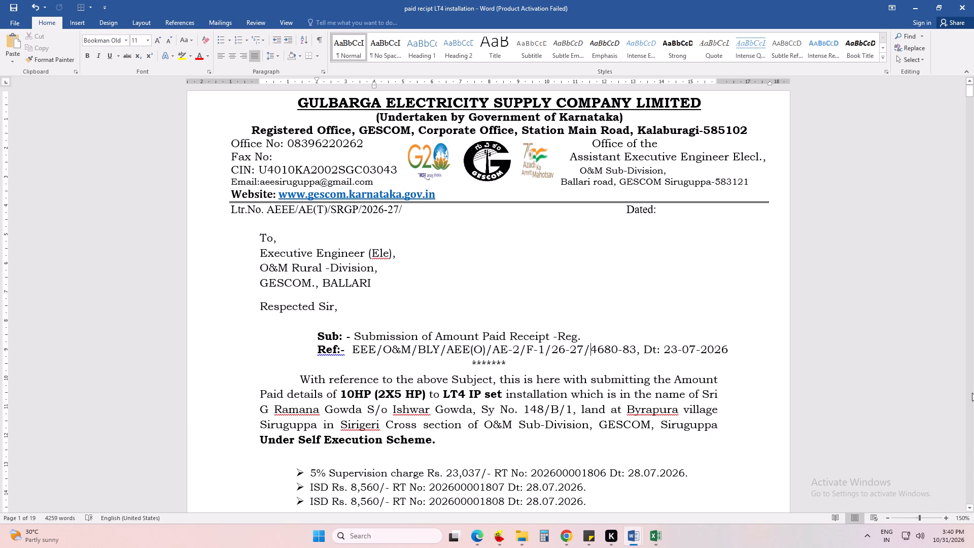
pyautogui.hotkey('shift', 'Right')
pyautogui.hotkey('shift', 'Right')
pyautogui.hotkey('shift', 'Right')
pyautogui.hotkey('shift', 'Right')
pyautogui.hotkey('shift', 'Right')
pyautogui.hotkey('shift', 'Right')
pyautogui.hotkey('shift', 'Right')
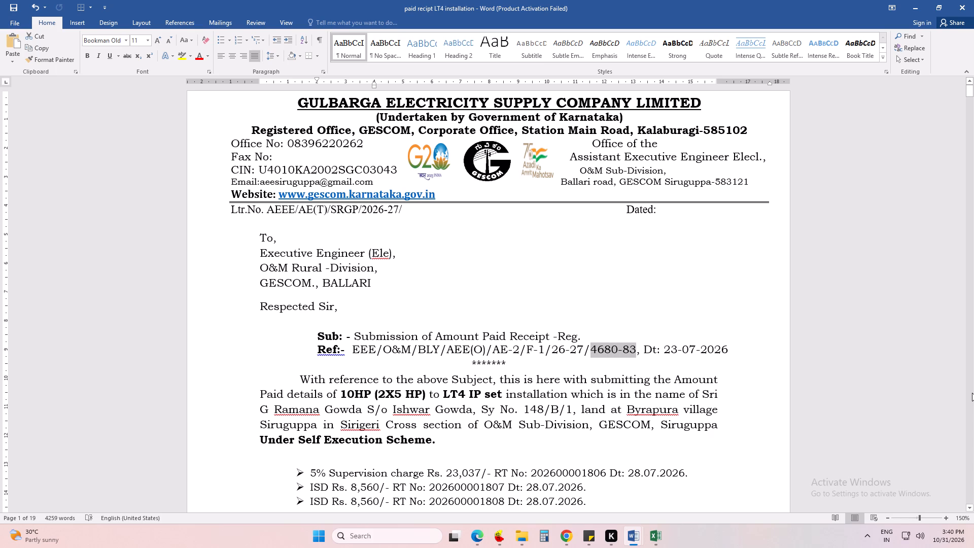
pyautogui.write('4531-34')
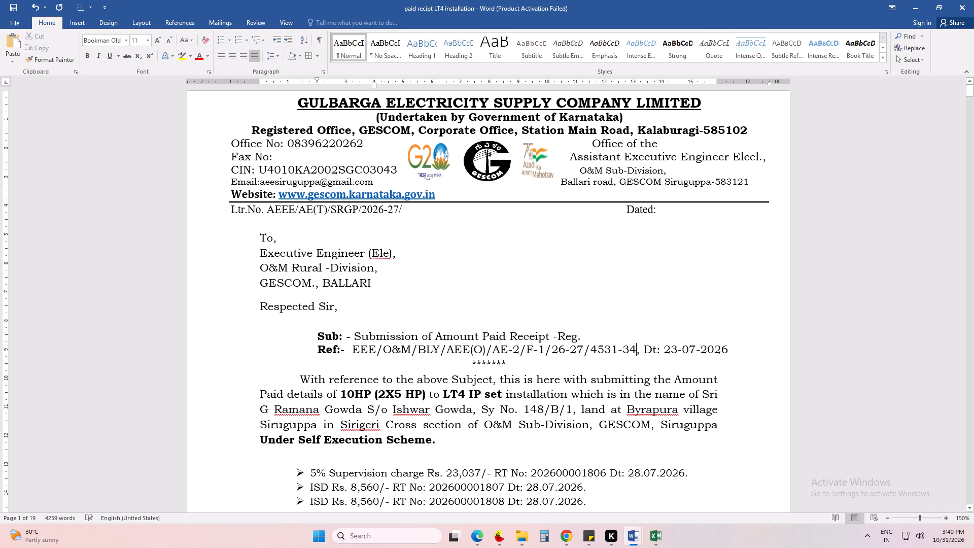
# Set the day of the Ref line's date to 31, giving 31-07-2026, and save the document.
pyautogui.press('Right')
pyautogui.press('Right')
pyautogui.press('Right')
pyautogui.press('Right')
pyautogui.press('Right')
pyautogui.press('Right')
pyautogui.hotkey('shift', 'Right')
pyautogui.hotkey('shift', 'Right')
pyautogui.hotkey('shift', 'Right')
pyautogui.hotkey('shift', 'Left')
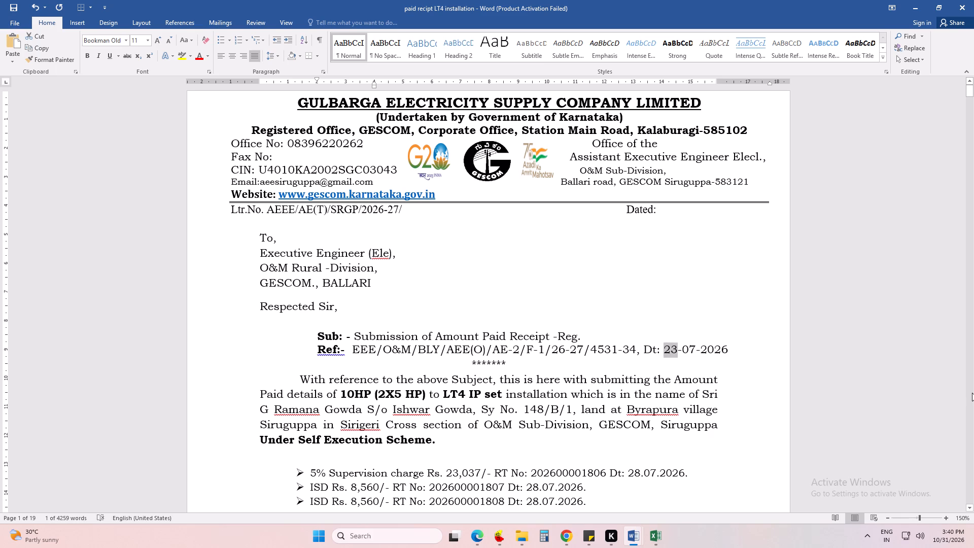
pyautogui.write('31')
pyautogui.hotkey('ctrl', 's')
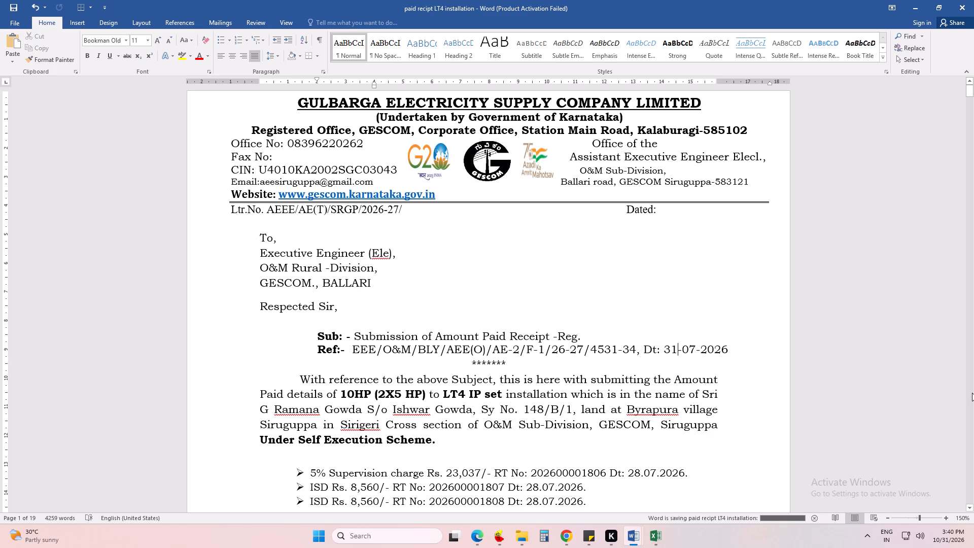
# Add a full stop after the date at the end of the Ref line and save the document.
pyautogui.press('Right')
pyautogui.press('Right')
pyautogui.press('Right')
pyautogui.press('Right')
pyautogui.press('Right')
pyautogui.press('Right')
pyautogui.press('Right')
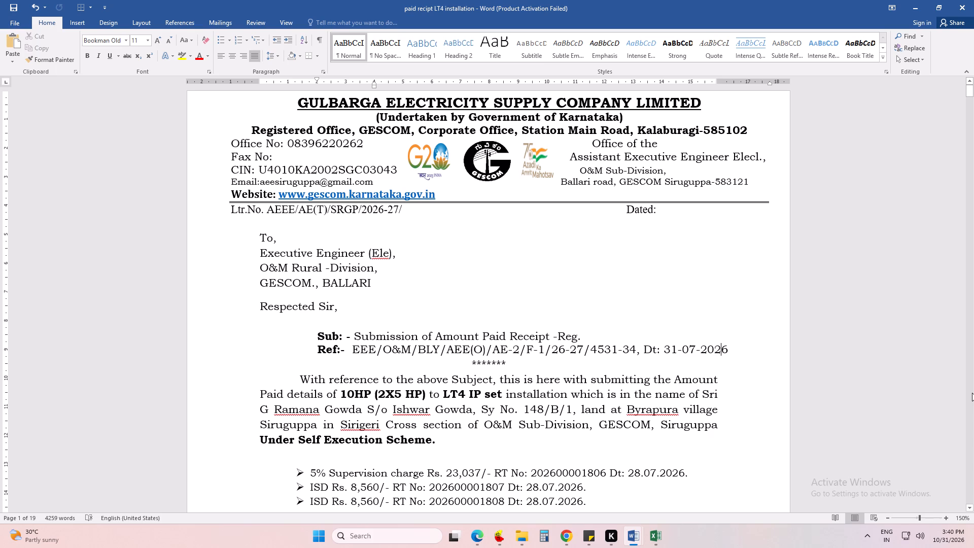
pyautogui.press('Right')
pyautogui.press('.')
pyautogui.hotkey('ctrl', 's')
# Set the total horsepower in the first letter's opening paragraph to 20HP.
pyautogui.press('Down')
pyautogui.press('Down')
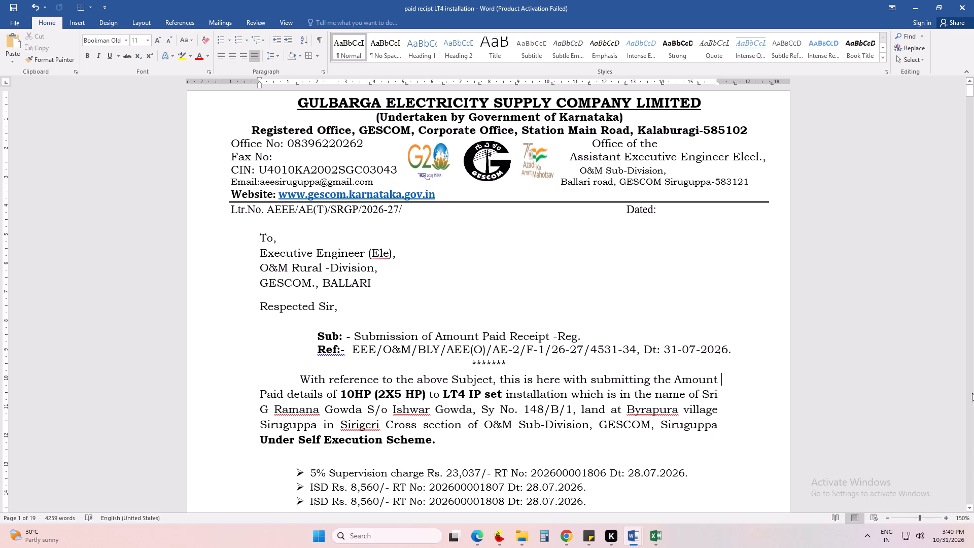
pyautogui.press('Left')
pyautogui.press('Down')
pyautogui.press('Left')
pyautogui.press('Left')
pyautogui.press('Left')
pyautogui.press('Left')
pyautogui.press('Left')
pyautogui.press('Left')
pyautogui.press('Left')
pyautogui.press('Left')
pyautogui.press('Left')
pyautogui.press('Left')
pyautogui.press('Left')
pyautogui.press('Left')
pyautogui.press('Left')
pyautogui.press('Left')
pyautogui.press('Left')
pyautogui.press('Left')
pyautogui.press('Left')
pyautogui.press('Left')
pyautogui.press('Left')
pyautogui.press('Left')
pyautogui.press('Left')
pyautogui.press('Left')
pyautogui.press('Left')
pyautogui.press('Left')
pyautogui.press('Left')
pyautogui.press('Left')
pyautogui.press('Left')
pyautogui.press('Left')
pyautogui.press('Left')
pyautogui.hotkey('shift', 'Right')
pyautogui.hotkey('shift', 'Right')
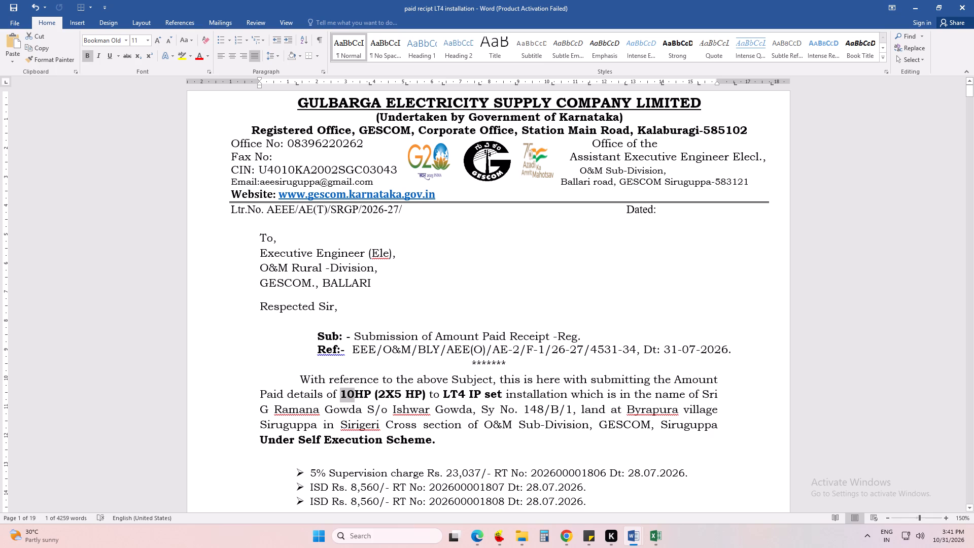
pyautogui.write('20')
# Set the bracketed pump rating in the first letter's opening paragraph to 2X10 HP and save the document.
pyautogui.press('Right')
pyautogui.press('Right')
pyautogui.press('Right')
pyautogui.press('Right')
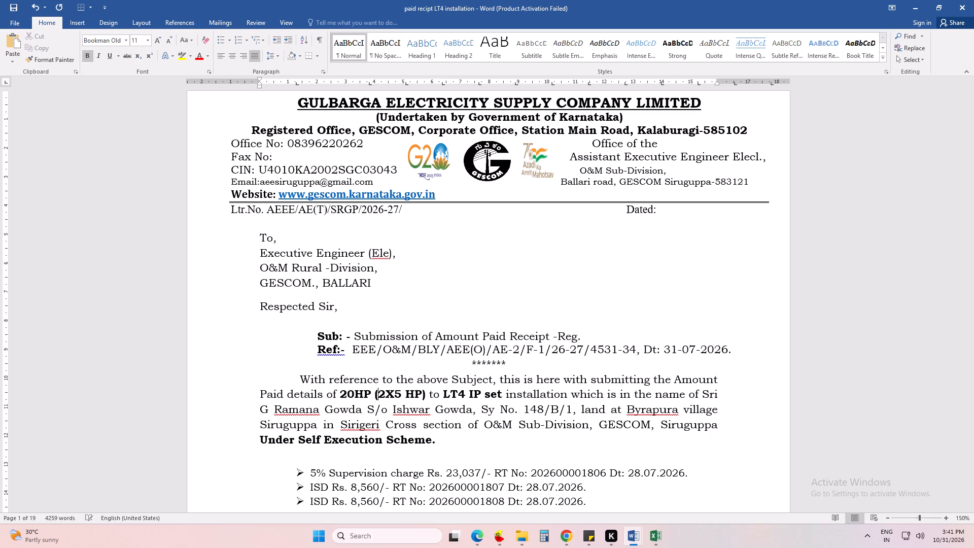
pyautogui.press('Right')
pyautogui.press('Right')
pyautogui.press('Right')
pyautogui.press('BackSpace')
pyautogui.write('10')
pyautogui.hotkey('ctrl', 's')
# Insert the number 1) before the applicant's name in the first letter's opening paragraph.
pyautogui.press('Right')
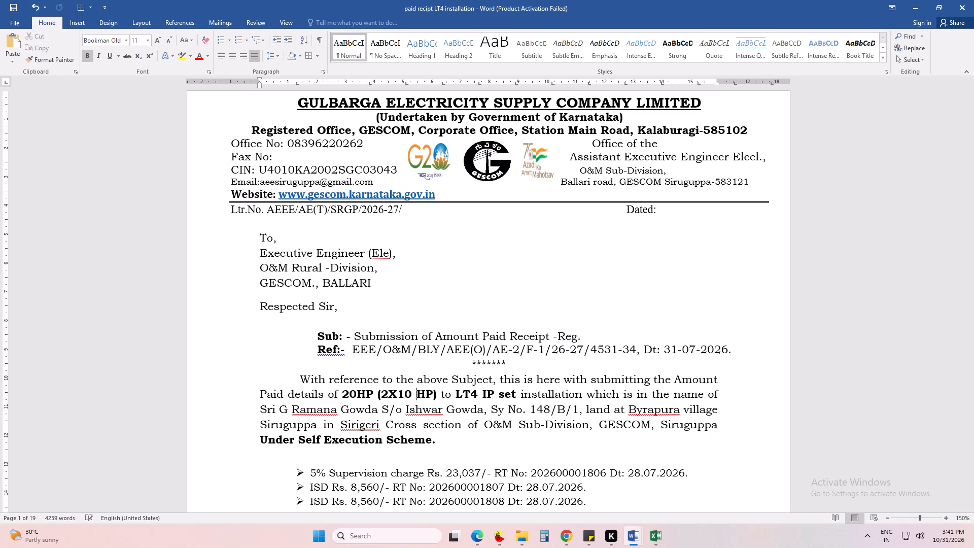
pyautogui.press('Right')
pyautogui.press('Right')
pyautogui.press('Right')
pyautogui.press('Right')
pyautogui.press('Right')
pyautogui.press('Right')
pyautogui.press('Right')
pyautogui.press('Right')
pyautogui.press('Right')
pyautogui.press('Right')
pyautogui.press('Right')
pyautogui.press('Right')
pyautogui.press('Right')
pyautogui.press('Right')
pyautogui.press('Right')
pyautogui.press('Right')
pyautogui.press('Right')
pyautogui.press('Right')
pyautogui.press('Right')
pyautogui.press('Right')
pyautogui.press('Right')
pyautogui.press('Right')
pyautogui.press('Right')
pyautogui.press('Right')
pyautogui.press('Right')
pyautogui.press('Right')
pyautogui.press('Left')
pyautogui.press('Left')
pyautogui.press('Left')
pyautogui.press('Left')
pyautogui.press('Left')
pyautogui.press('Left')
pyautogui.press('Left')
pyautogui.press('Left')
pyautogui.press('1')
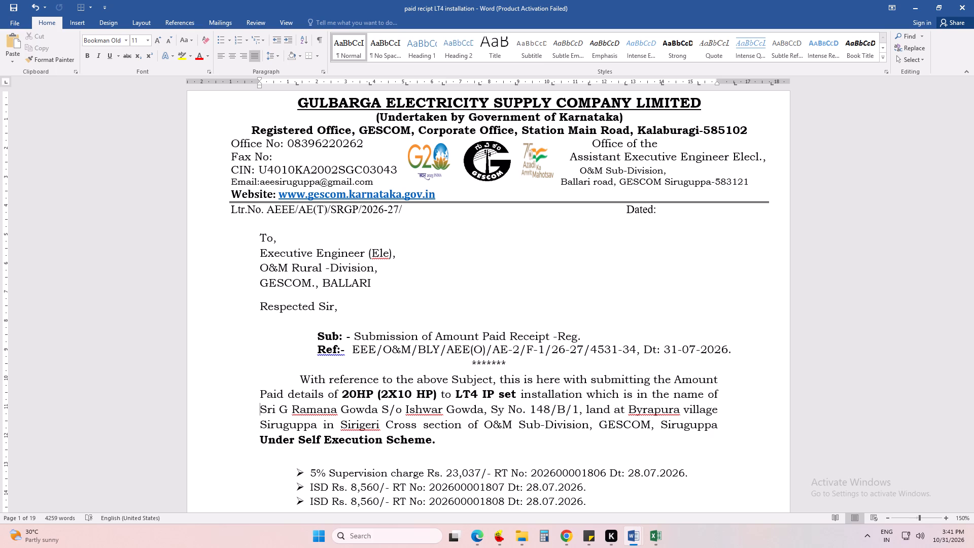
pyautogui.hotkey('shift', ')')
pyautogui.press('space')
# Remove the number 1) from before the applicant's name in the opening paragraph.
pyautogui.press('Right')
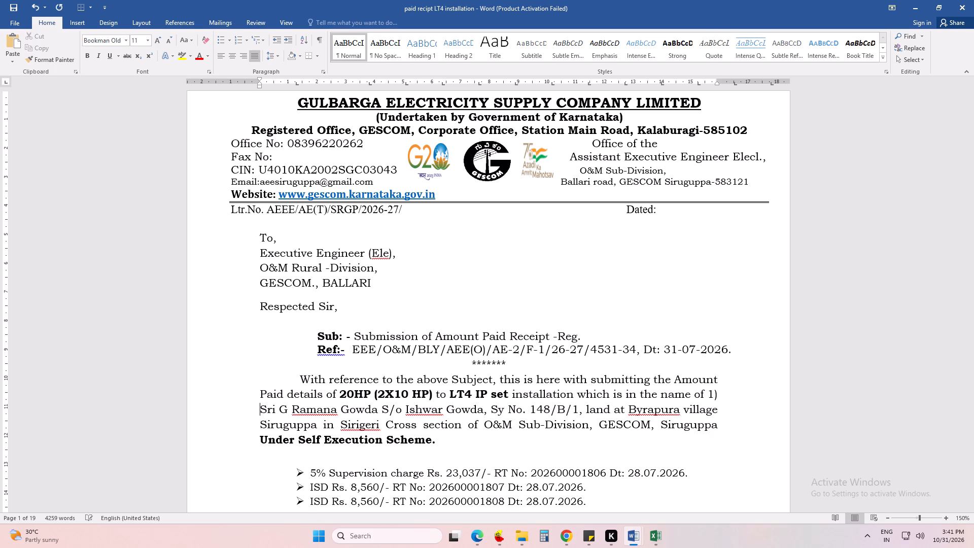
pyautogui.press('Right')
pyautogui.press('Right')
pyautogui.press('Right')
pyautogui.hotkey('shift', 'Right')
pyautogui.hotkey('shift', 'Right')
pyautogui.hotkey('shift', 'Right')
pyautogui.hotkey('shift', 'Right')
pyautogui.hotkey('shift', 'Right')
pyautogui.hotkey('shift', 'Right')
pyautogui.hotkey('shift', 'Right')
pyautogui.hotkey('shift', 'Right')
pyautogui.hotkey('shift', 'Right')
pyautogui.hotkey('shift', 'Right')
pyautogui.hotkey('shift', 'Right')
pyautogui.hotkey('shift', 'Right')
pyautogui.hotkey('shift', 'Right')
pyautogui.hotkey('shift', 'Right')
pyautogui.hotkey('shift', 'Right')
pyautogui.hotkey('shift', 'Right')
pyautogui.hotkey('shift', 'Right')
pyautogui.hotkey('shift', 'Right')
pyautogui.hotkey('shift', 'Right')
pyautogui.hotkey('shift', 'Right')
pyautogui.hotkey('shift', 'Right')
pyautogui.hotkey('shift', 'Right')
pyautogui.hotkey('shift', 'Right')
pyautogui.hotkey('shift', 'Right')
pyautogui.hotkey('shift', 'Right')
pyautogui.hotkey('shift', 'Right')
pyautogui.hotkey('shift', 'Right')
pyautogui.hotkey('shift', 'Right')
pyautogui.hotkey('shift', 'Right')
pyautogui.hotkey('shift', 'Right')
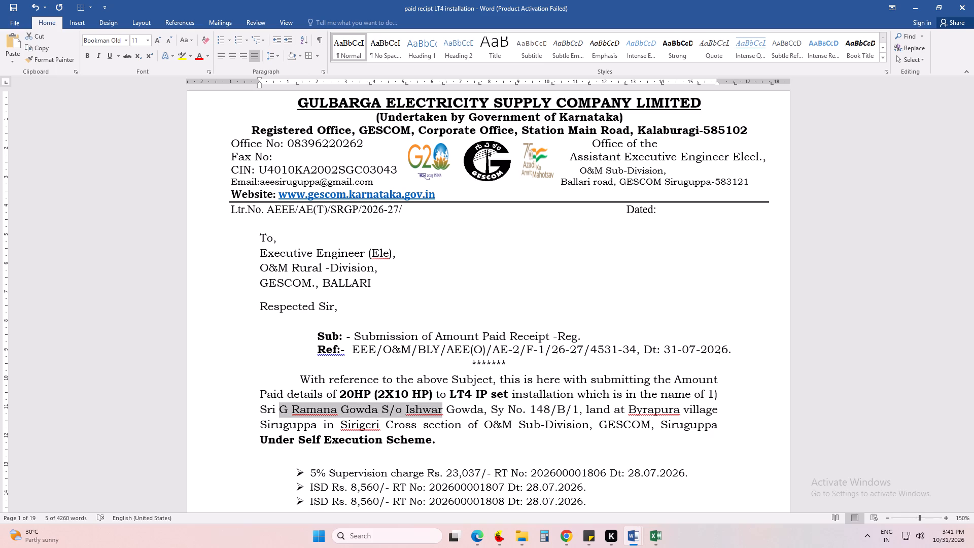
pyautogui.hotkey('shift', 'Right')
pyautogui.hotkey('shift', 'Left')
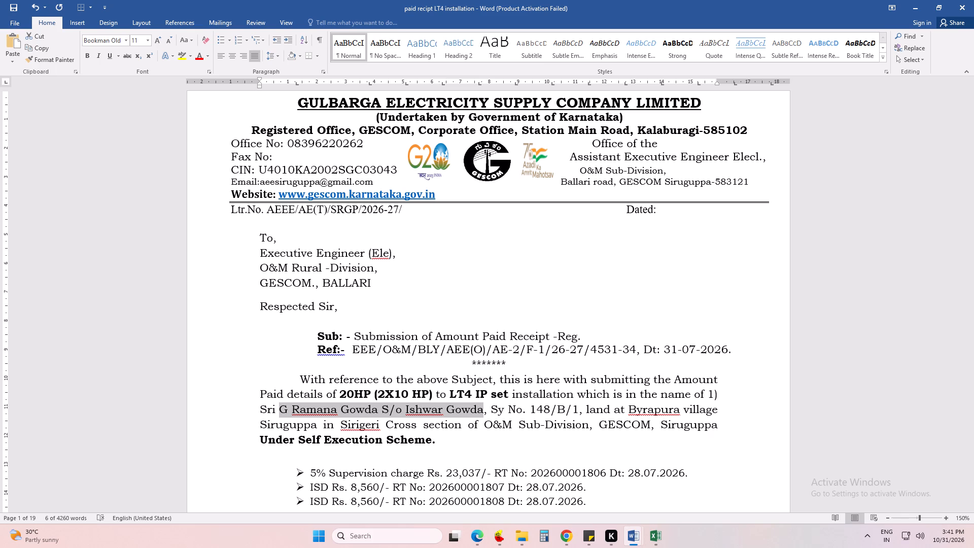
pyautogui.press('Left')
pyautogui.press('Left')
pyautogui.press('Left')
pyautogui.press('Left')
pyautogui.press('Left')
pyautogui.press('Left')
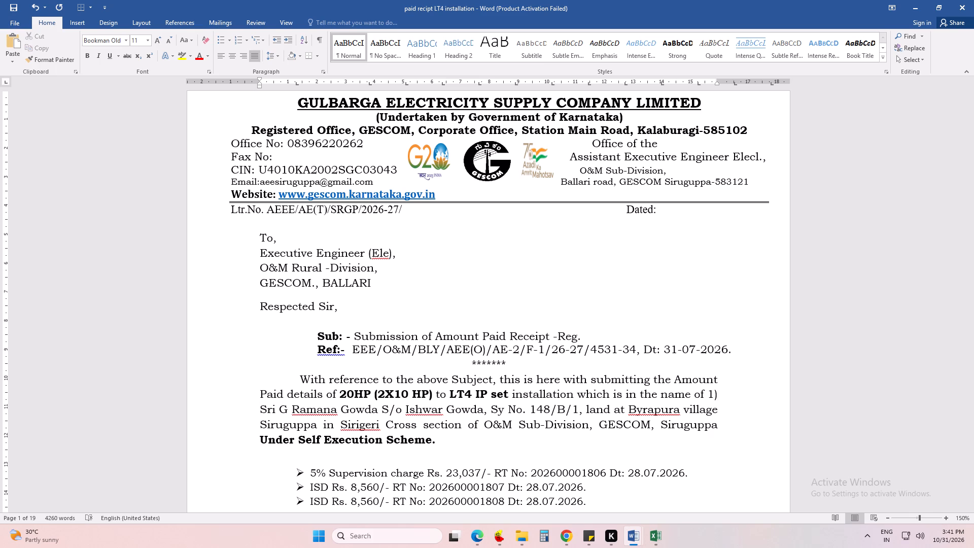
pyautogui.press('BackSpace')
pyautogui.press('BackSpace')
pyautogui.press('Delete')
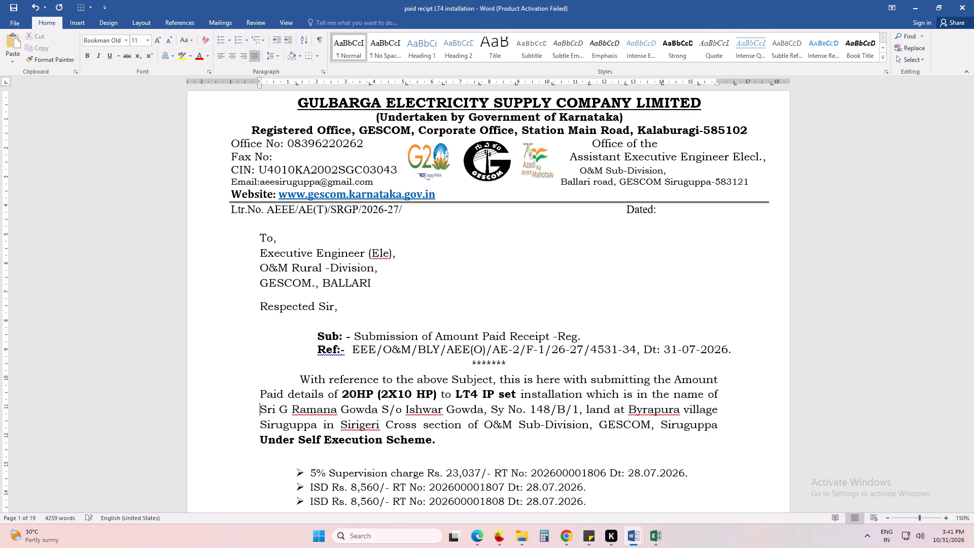
# Replace the name and parentage after Sri in the opening paragraph with the new applicant's name, followed by S/o Late and the father's name.
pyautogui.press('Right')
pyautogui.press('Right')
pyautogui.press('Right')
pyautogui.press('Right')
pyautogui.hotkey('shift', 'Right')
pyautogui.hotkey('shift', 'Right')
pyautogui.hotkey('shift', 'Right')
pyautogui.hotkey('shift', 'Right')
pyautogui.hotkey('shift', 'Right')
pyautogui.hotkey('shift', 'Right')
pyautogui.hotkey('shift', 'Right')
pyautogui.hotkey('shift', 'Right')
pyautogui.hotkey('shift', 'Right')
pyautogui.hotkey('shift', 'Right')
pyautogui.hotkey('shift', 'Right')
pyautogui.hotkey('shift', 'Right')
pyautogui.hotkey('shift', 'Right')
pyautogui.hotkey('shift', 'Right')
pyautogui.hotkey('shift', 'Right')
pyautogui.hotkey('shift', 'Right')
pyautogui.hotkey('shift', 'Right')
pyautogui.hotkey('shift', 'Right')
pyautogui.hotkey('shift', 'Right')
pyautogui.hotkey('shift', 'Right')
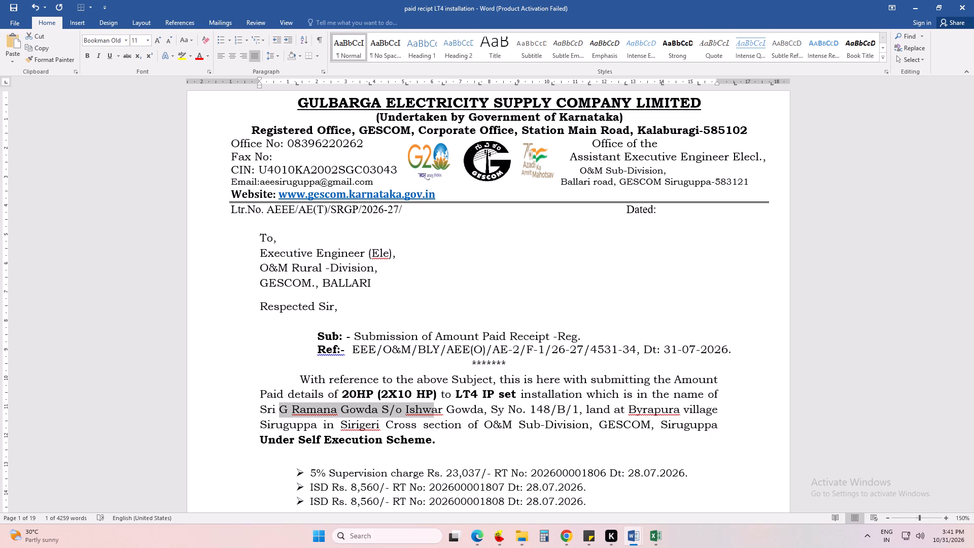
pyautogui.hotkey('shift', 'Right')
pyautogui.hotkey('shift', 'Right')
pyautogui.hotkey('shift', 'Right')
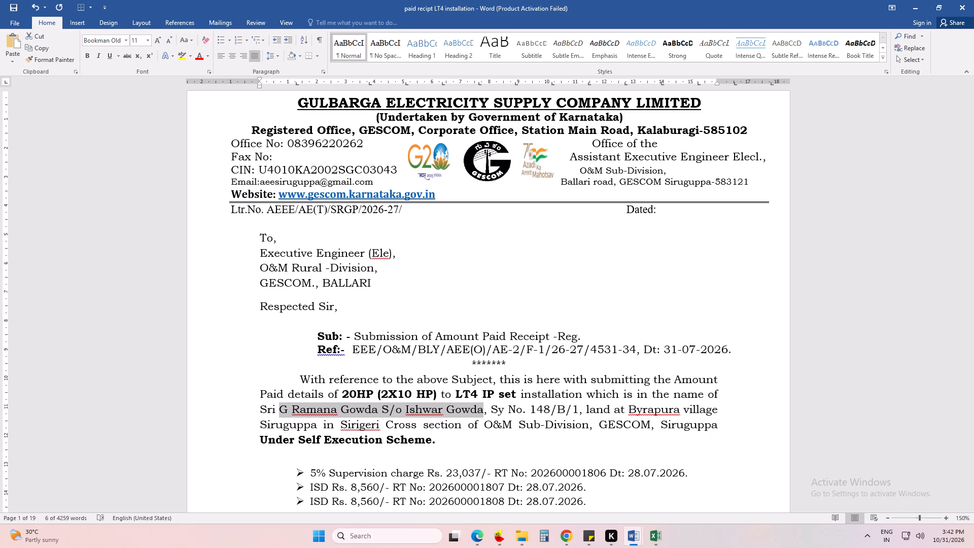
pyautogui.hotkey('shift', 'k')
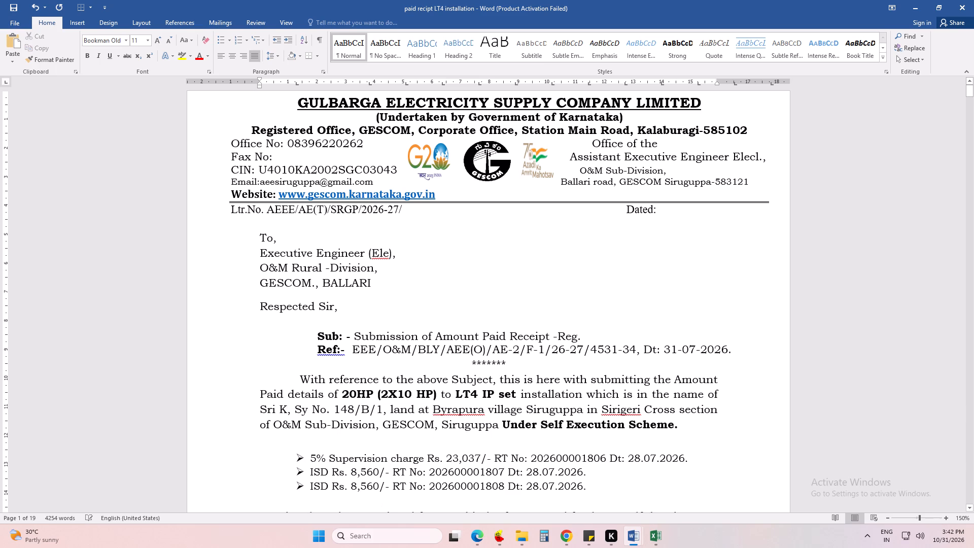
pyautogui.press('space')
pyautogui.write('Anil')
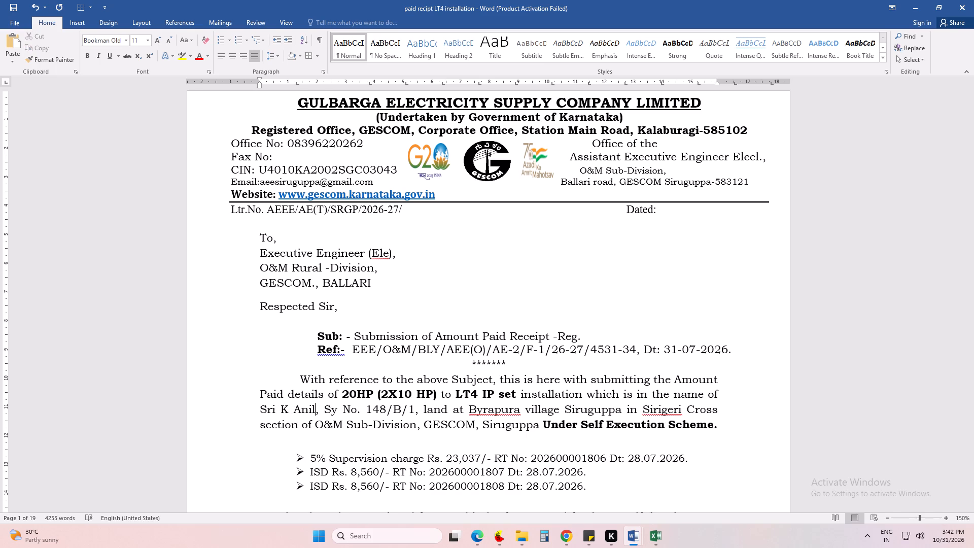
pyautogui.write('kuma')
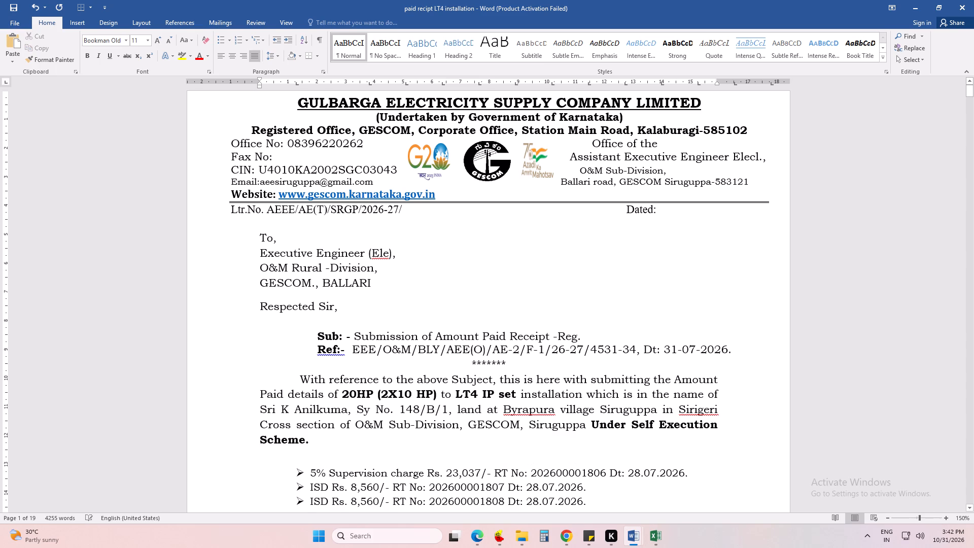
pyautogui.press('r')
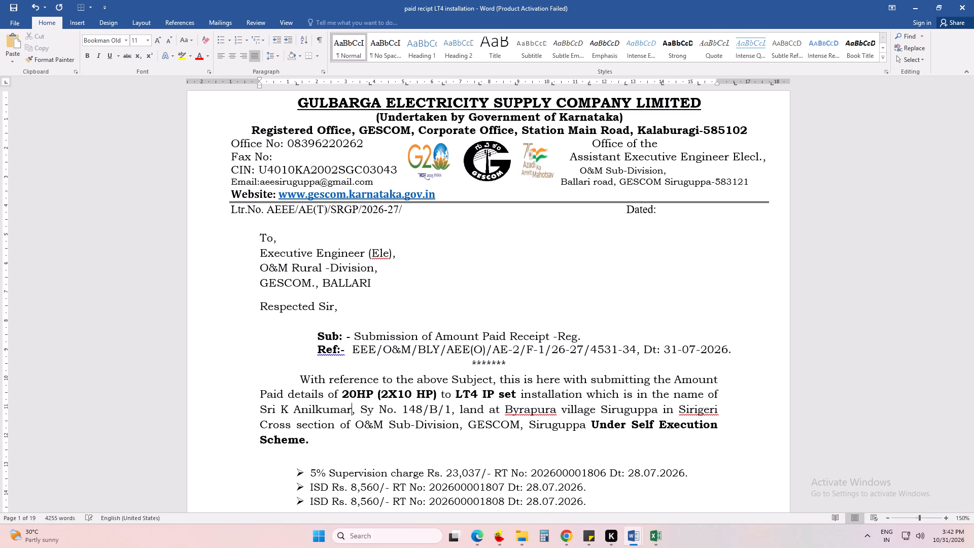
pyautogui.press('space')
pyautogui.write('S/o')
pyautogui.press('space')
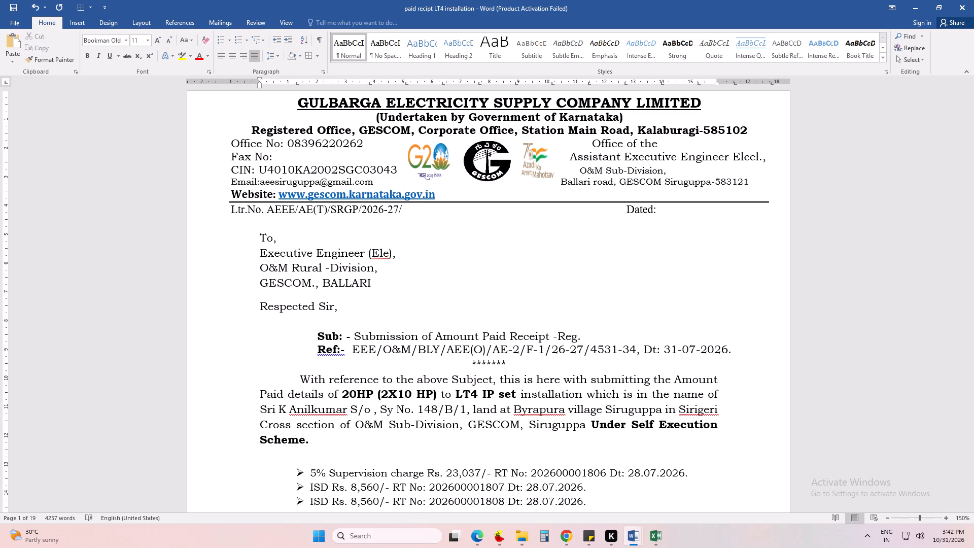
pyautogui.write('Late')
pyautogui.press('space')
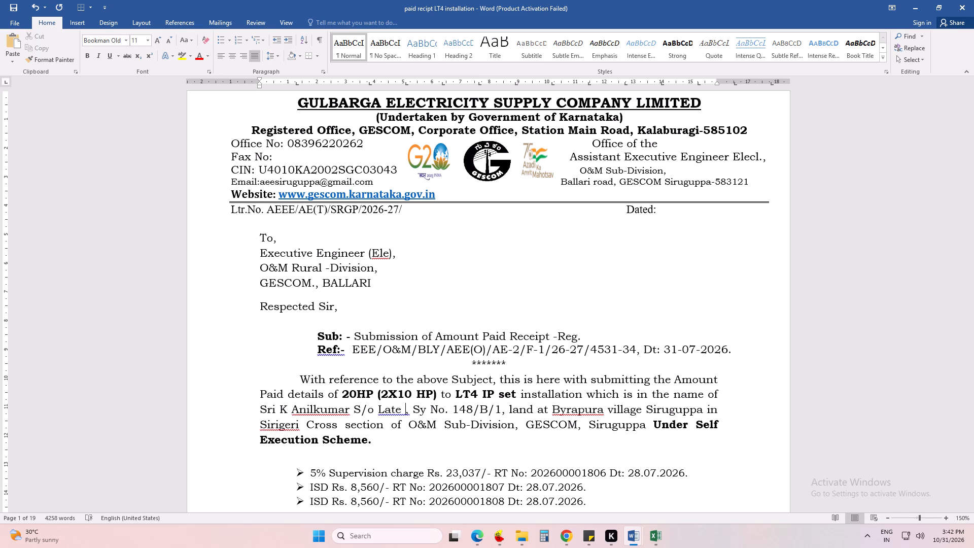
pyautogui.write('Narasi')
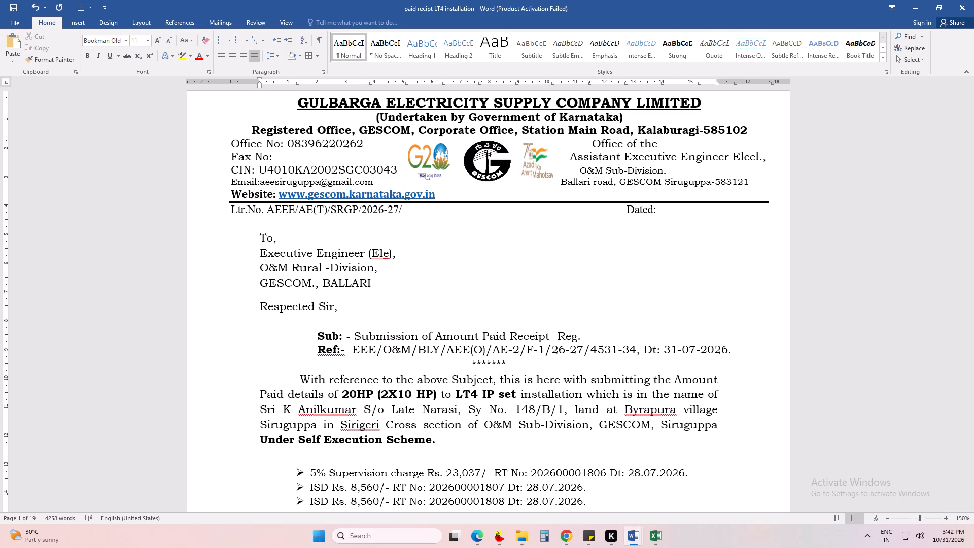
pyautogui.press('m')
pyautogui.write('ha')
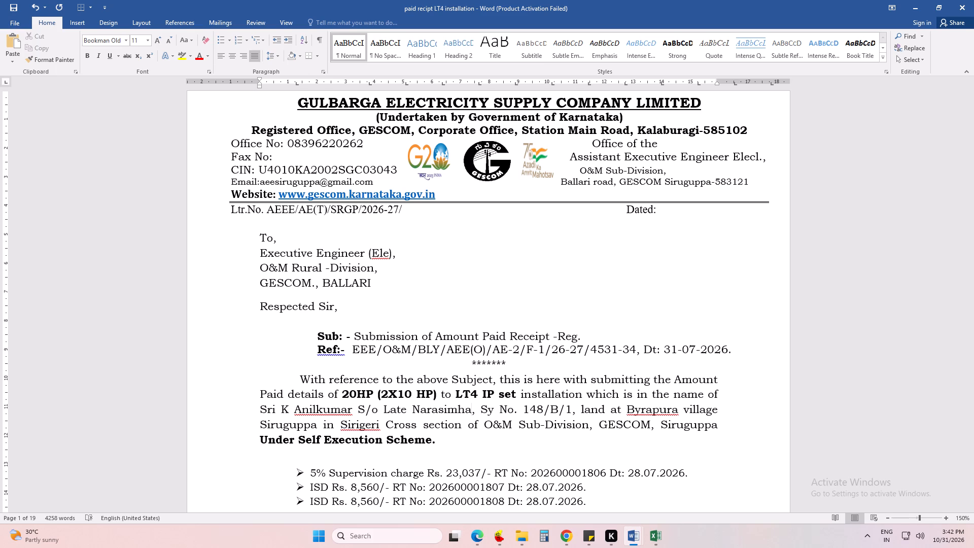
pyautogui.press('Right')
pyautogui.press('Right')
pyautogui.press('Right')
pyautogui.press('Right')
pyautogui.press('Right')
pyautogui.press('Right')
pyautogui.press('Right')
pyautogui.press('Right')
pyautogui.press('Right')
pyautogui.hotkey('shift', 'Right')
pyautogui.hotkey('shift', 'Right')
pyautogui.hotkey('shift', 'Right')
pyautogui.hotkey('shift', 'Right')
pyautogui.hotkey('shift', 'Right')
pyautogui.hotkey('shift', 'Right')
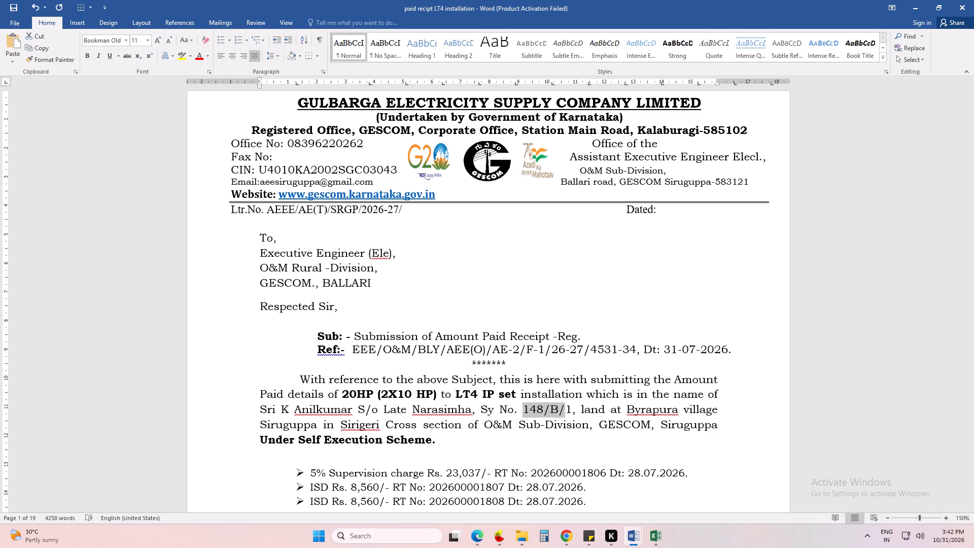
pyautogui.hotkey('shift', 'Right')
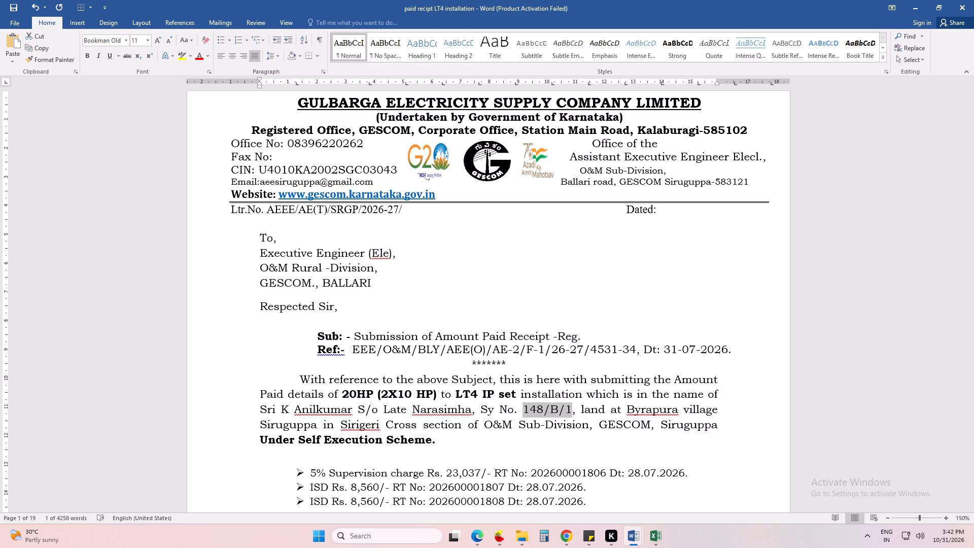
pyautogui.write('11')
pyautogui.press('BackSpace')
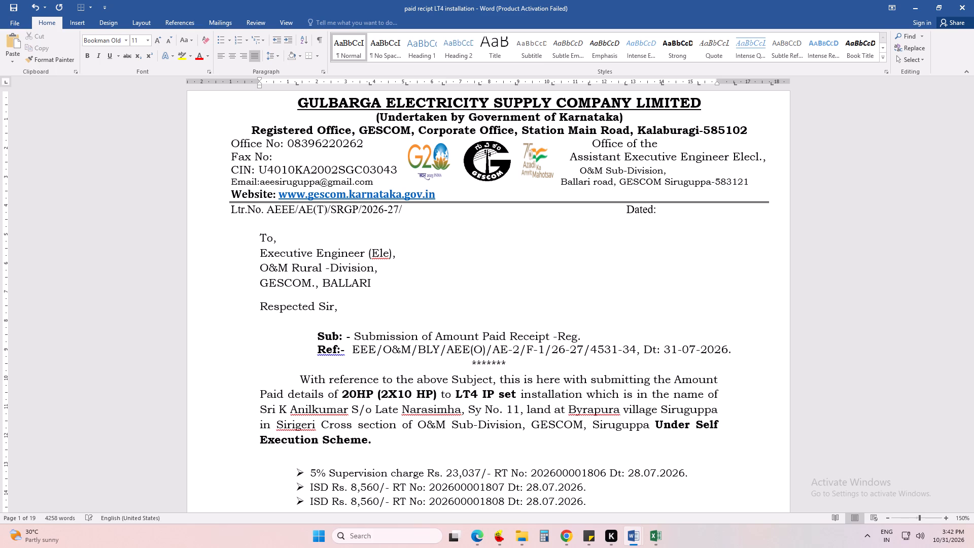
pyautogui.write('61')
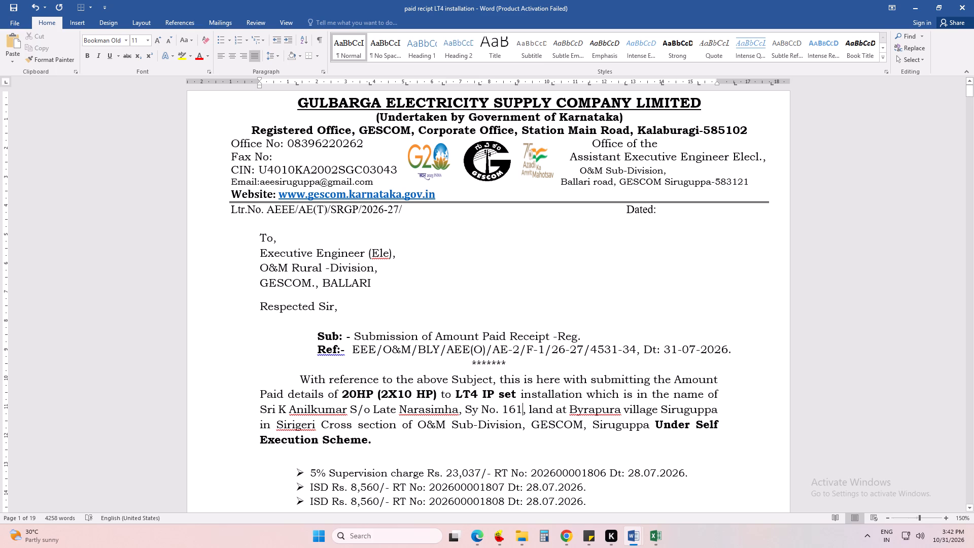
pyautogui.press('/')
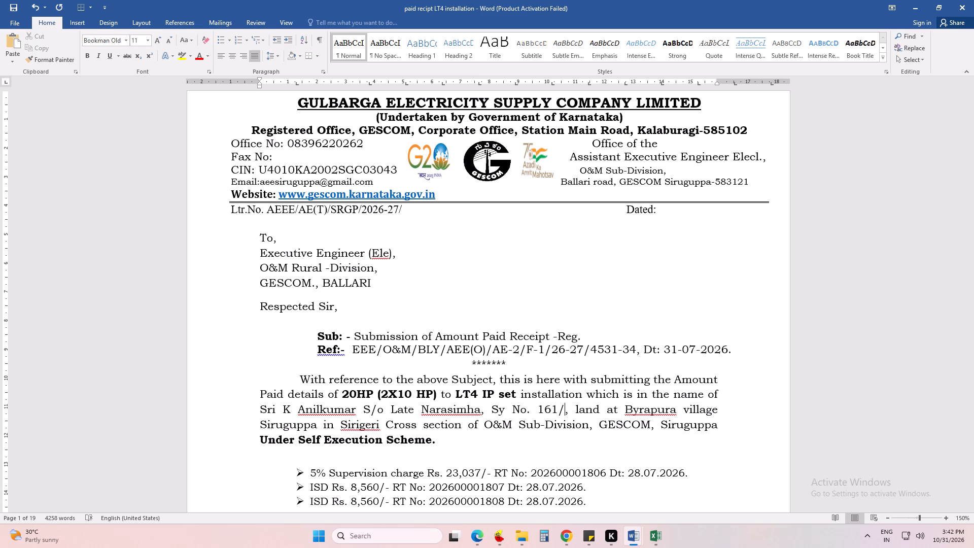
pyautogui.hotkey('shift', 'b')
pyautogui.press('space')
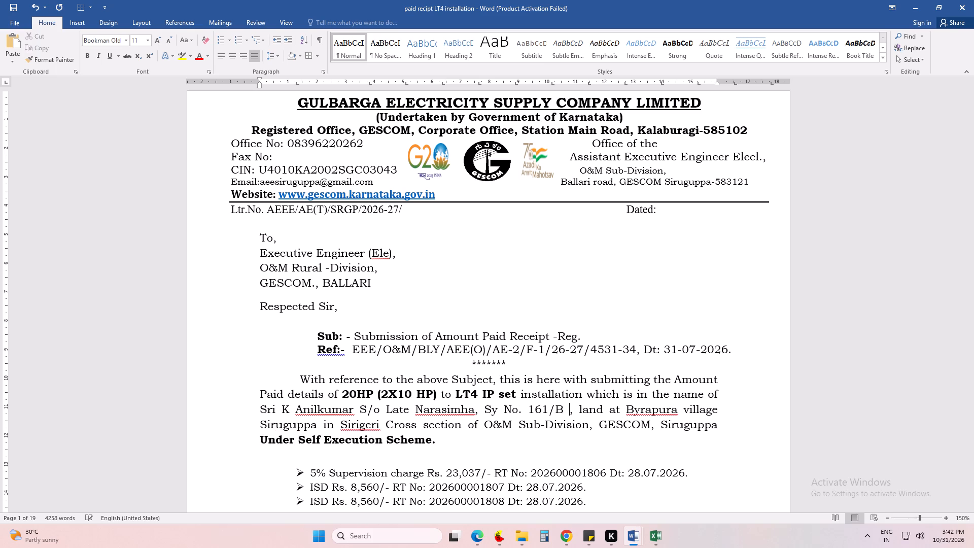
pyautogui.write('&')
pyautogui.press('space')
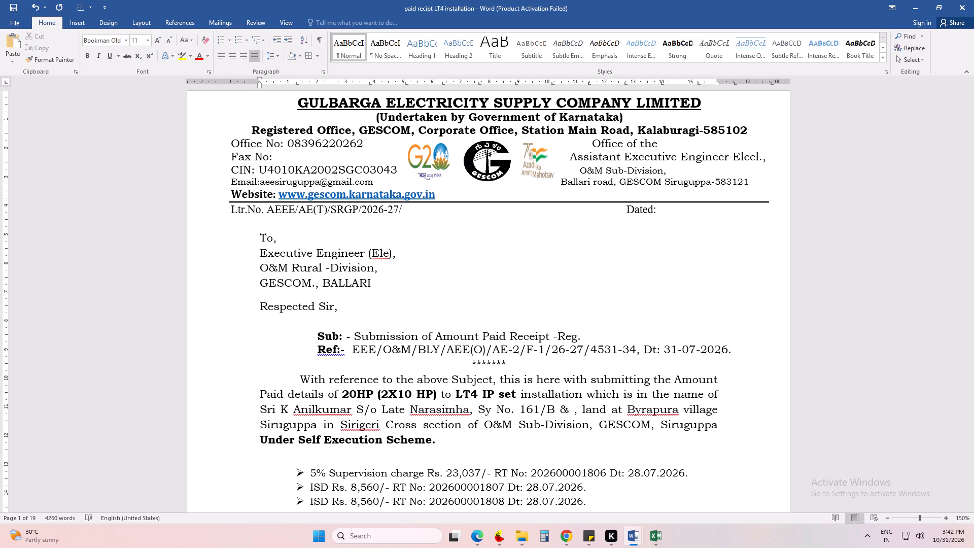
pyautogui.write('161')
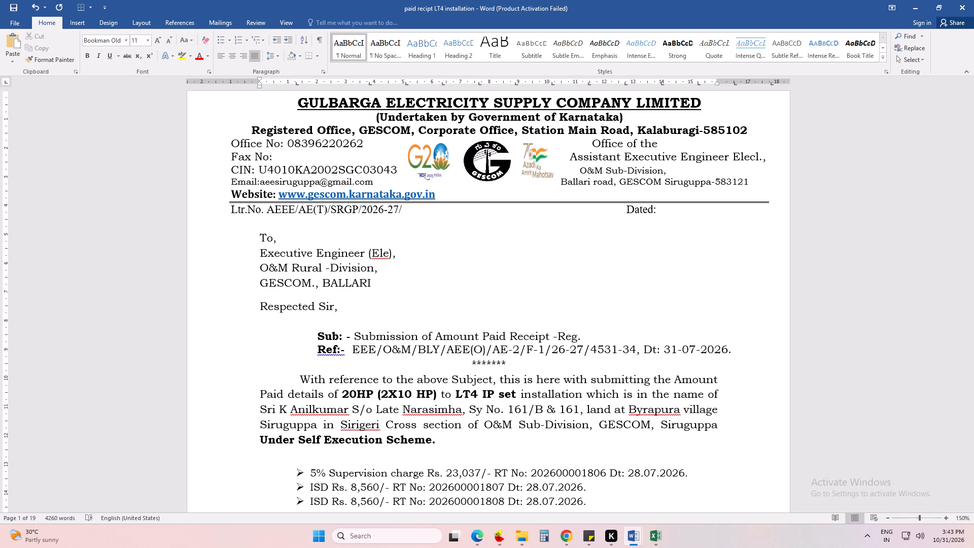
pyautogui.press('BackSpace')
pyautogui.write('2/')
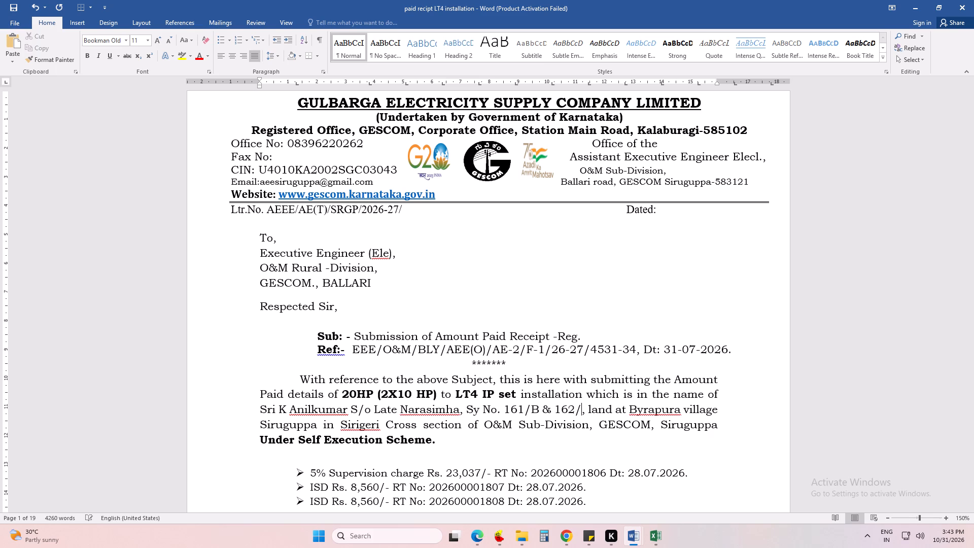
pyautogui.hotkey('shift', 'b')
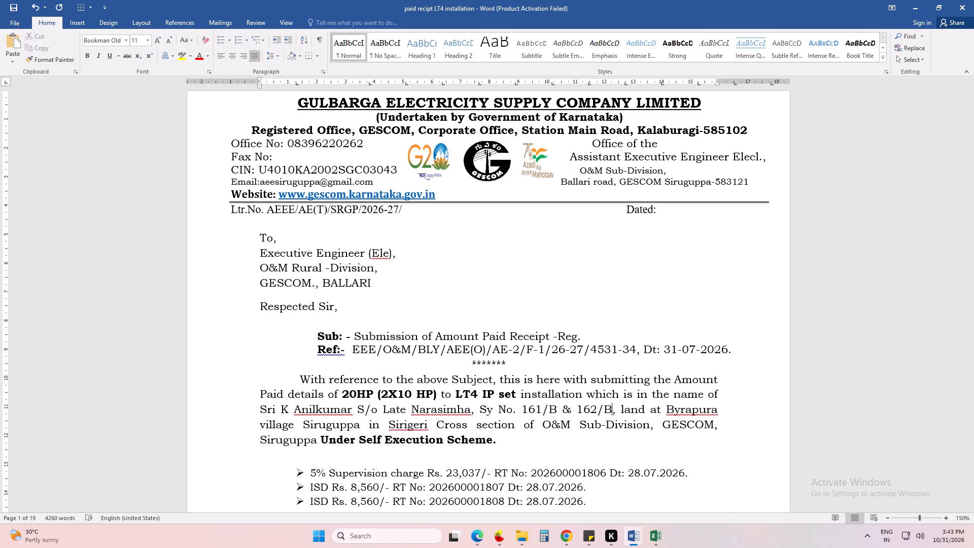
# Change the village name after "land at" in the opening paragraph to Kotehal and save the document.
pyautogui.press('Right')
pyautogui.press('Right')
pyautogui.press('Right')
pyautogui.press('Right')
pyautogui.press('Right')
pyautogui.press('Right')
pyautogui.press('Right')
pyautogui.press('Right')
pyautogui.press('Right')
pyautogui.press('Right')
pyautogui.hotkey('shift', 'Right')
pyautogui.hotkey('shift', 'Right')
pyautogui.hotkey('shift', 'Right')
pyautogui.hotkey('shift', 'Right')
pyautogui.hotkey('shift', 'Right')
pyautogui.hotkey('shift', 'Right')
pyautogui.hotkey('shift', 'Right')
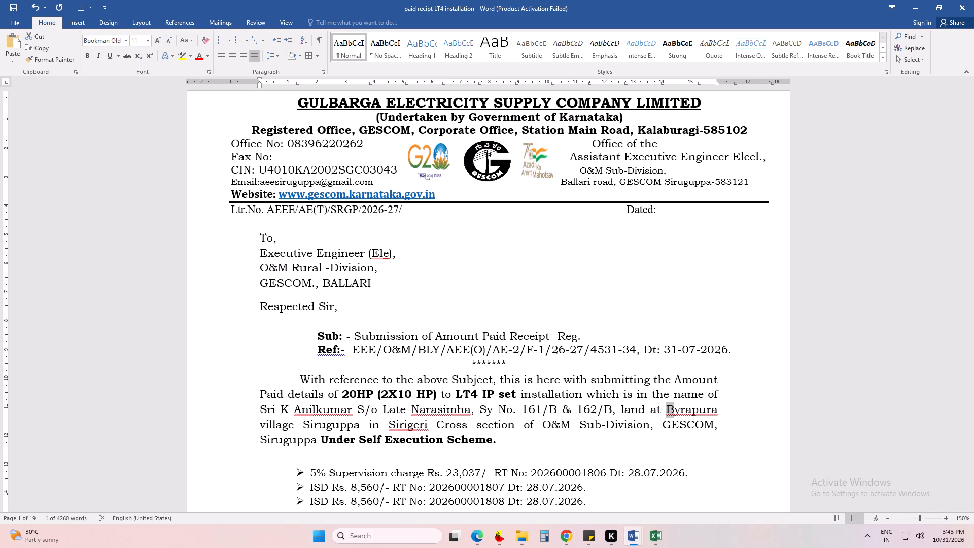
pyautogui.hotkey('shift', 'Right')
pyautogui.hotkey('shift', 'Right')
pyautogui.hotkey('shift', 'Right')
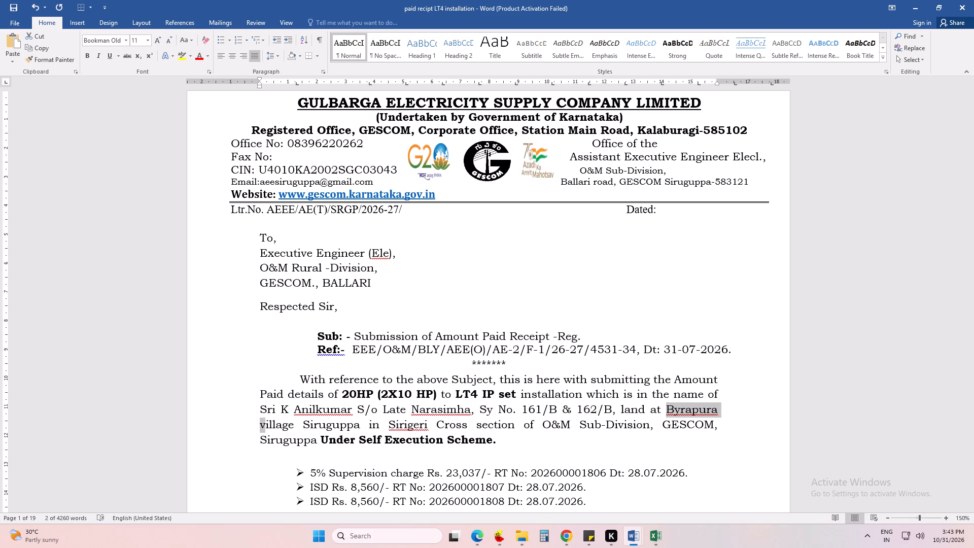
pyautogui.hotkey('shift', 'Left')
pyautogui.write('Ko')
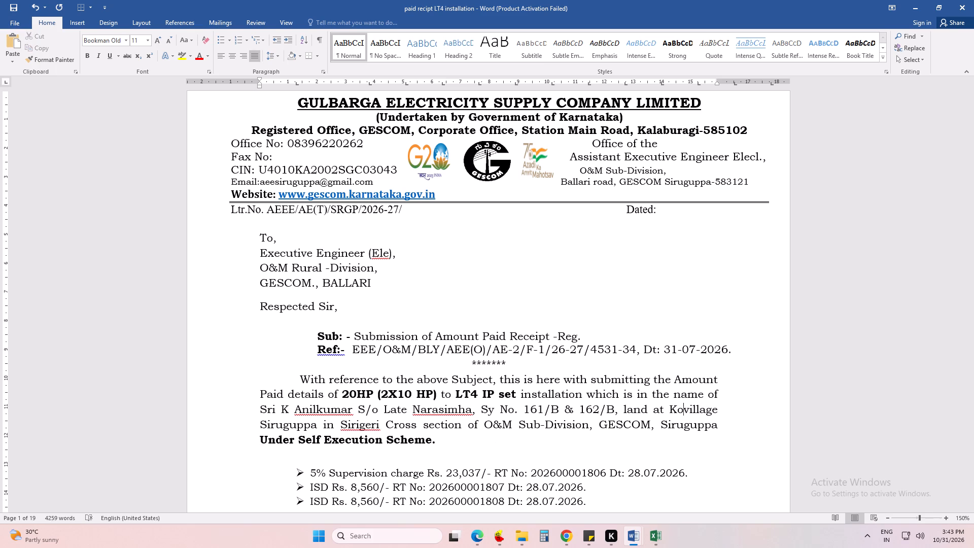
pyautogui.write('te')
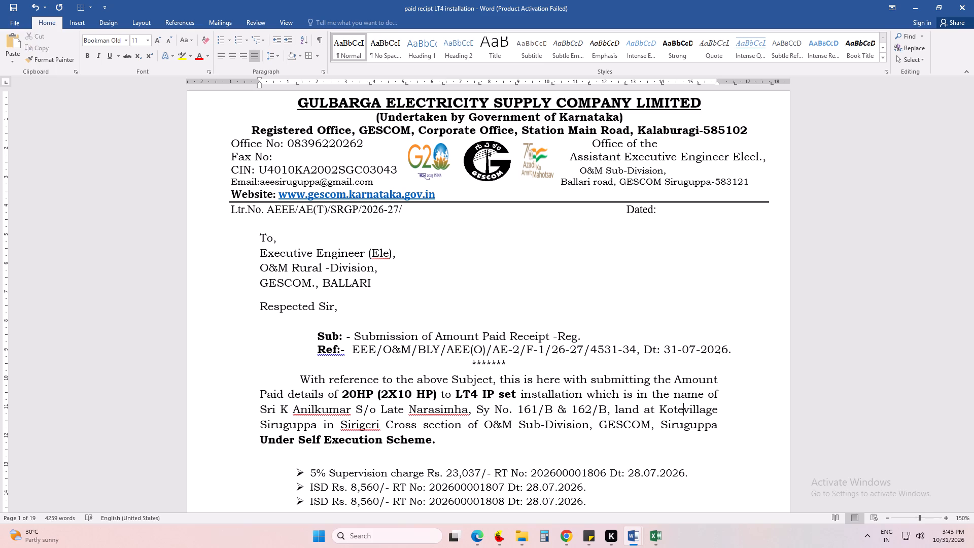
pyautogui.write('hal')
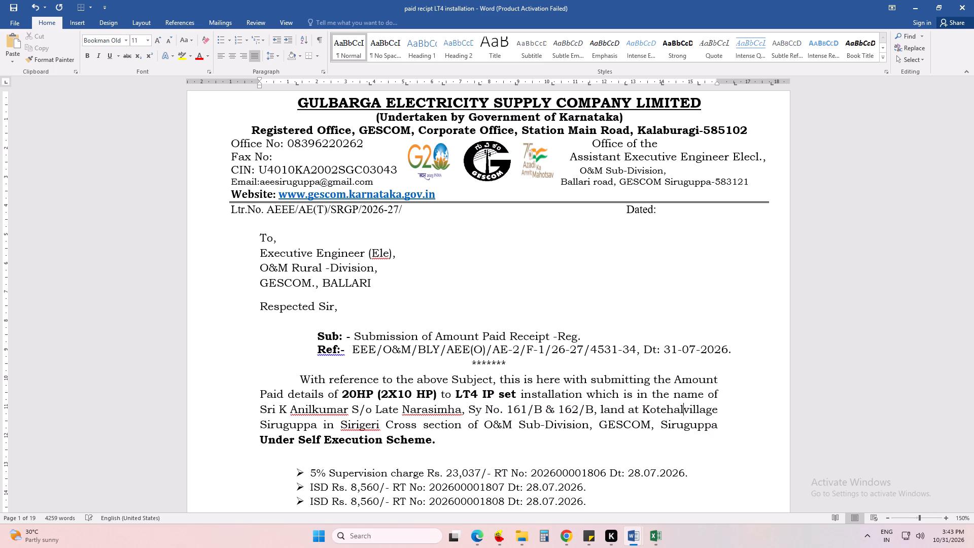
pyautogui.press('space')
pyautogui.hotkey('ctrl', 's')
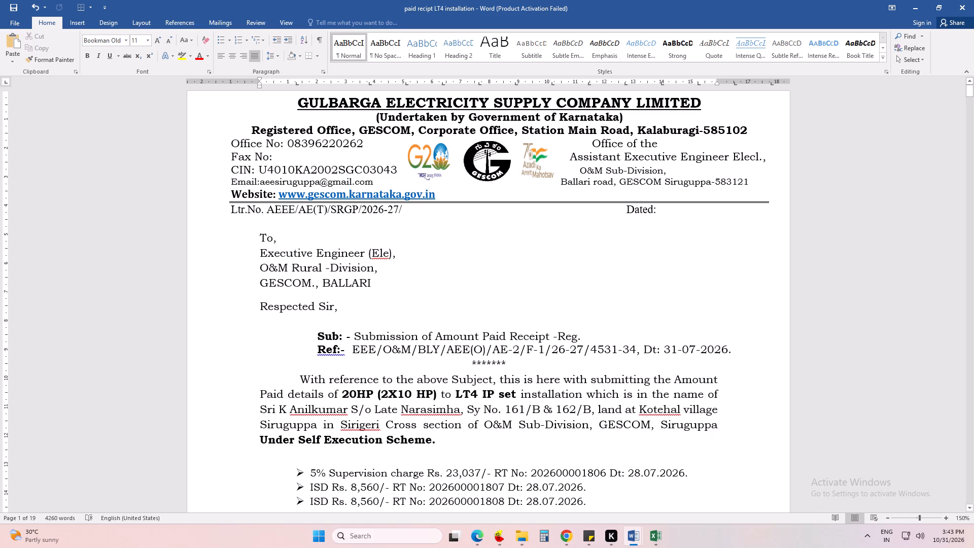
# Replace the section name Sirigeri Cross in the opening paragraph with Tekkalakote and save the document.
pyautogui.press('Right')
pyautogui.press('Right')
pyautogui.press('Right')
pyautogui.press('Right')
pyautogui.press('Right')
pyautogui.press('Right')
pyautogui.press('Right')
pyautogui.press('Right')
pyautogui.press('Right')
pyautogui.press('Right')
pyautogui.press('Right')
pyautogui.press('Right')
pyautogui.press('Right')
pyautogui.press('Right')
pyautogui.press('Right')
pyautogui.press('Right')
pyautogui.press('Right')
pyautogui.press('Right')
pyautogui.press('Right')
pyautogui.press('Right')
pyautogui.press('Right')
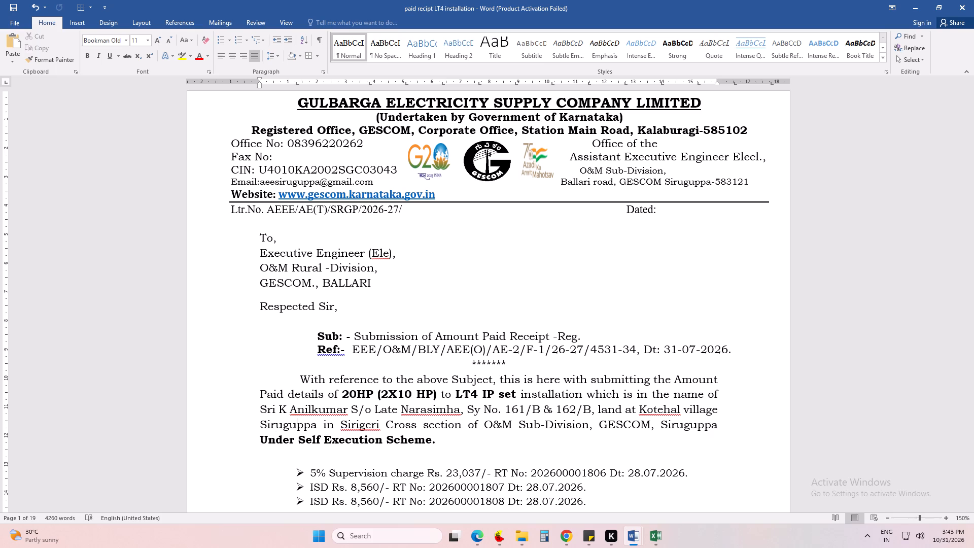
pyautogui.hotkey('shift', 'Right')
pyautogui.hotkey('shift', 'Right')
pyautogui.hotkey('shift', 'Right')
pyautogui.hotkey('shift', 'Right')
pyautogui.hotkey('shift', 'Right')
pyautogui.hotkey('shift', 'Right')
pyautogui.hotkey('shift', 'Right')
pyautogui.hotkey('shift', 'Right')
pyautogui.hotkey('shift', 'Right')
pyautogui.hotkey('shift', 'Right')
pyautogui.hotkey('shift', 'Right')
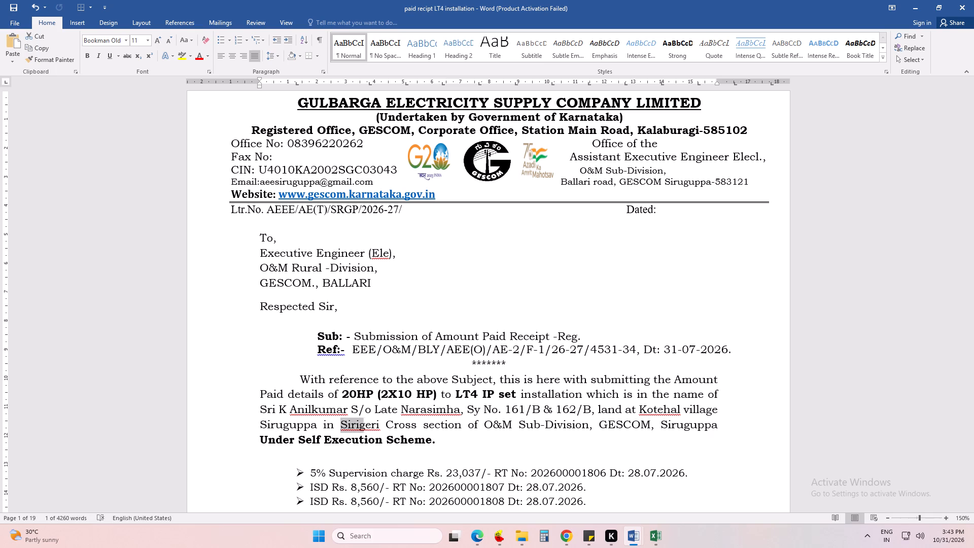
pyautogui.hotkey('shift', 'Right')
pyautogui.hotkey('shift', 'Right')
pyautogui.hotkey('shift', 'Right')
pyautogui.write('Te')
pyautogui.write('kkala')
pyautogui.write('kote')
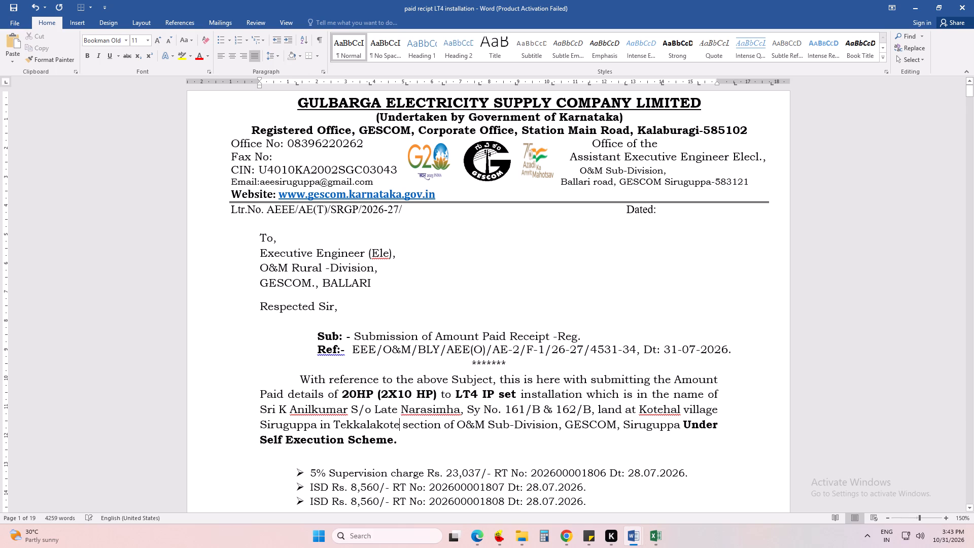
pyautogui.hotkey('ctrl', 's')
# Set the 5% supervision charge amount in the first bullet of the payment list to Rs. 16052.
pyautogui.scroll(-5, 561, 371)
pyautogui.click(332, 292)
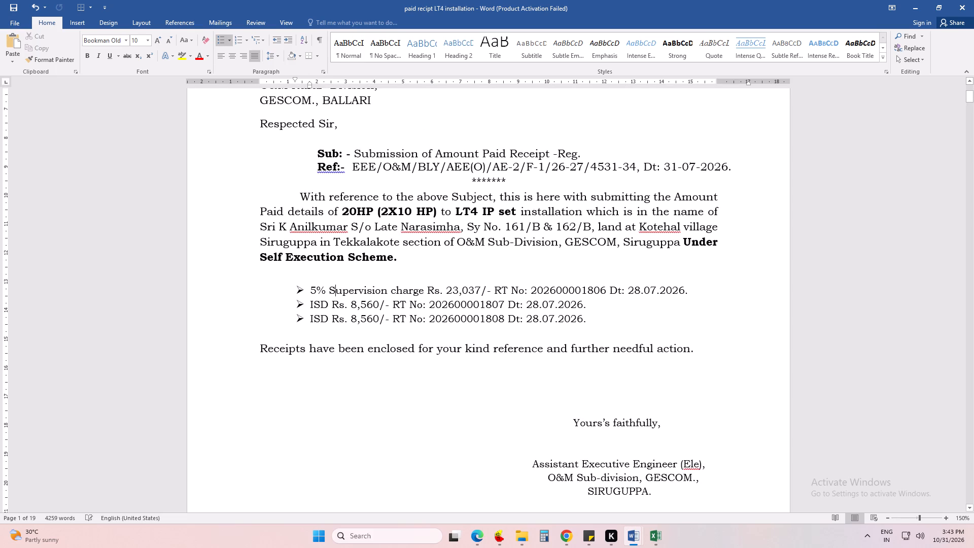
pyautogui.press('Right')
pyautogui.press('Right')
pyautogui.press('Right')
pyautogui.press('Right')
pyautogui.press('Right')
pyautogui.press('Right')
pyautogui.press('Right')
pyautogui.press('Right')
pyautogui.press('Right')
pyautogui.press('Right')
pyautogui.press('Right')
pyautogui.press('Right')
pyautogui.press('Right')
pyautogui.press('Right')
pyautogui.press('Right')
pyautogui.press('Right')
pyautogui.press('Right')
pyautogui.press('Right')
pyautogui.press('Right')
pyautogui.press('Right')
pyautogui.press('Right')
pyautogui.press('Right')
pyautogui.hotkey('shift', 'Right')
pyautogui.hotkey('shift', 'Right')
pyautogui.hotkey('shift', 'Right')
pyautogui.hotkey('shift', 'Right')
pyautogui.hotkey('shift', 'Right')
pyautogui.hotkey('shift', 'Right')
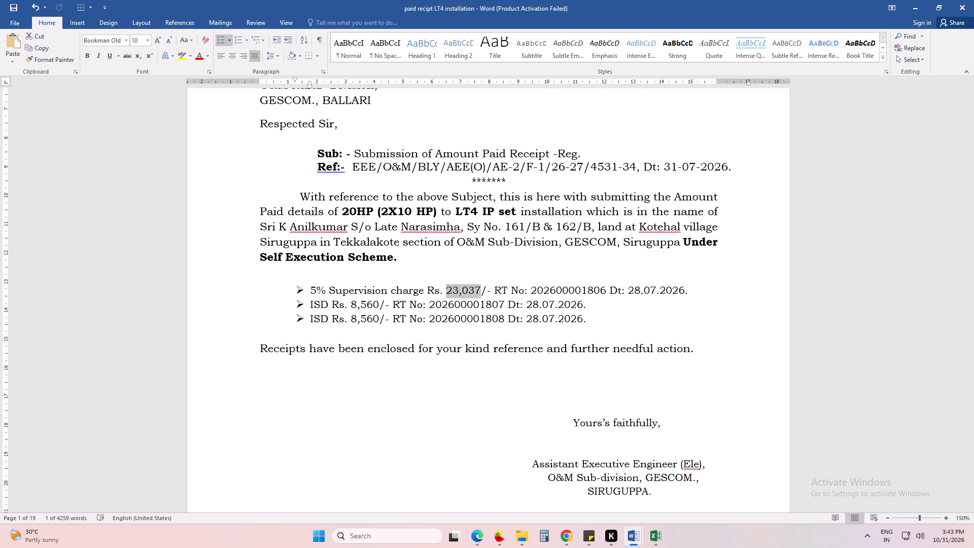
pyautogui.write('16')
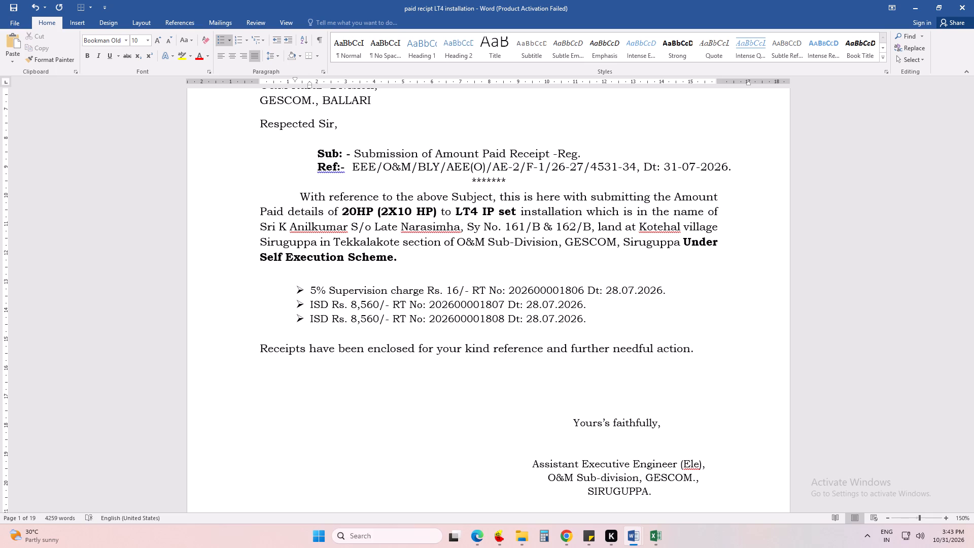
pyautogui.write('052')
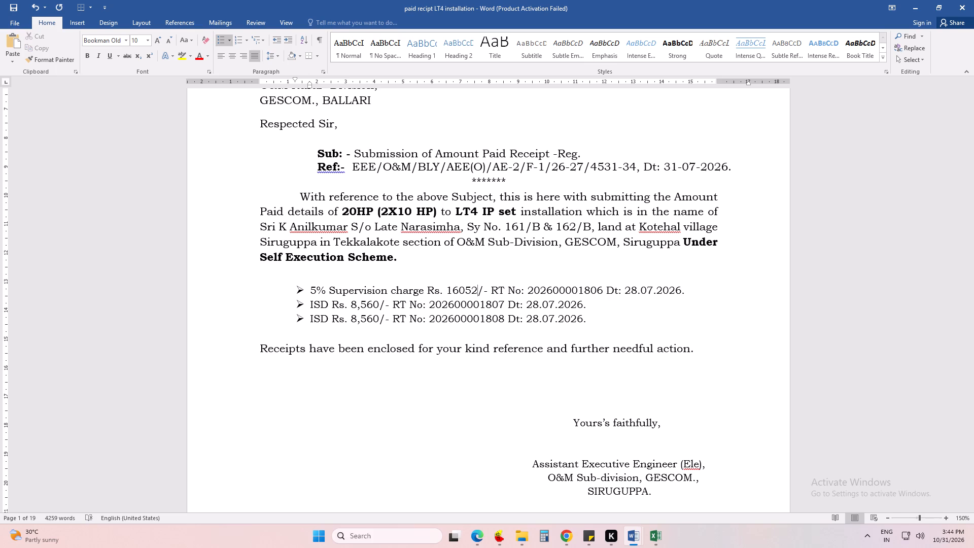
# Change the receipt date at the end of the 5% supervision charge bullet to 31-10-2026 and save the document.
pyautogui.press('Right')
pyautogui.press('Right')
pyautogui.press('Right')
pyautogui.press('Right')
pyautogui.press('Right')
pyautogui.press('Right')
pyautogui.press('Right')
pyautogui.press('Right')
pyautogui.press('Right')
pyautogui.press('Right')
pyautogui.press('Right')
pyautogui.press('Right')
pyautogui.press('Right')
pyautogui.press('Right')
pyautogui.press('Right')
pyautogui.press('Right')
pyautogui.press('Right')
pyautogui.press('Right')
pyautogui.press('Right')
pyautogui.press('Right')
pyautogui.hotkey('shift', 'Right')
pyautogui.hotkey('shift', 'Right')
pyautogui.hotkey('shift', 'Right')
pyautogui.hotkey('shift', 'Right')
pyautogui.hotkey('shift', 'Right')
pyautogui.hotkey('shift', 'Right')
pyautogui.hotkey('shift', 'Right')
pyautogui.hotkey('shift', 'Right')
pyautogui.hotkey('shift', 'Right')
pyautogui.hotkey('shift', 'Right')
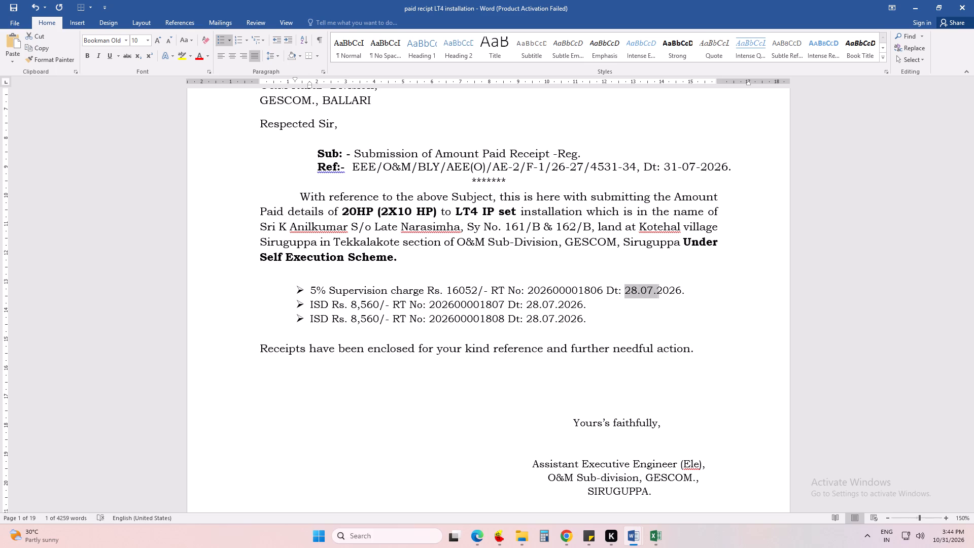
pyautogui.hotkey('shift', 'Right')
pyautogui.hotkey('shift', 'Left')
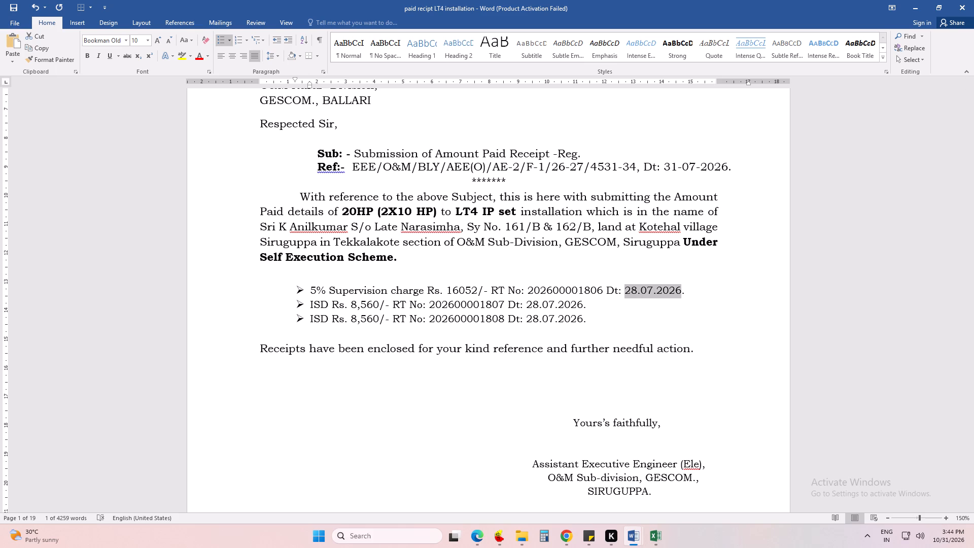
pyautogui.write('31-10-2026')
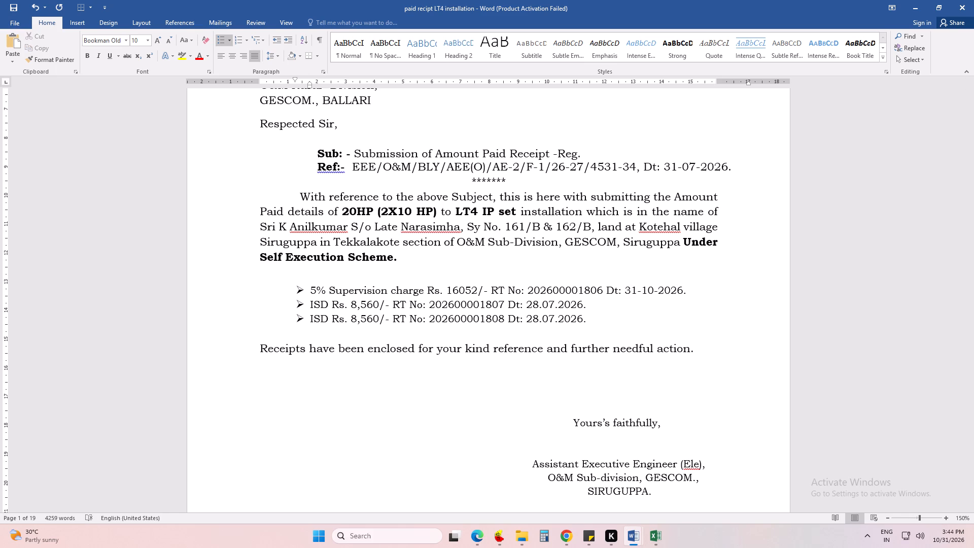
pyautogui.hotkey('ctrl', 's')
# Copy "Dt: 31-10-2026" from the supervision charge bullet and paste it over the date text in the first ISD bullet.
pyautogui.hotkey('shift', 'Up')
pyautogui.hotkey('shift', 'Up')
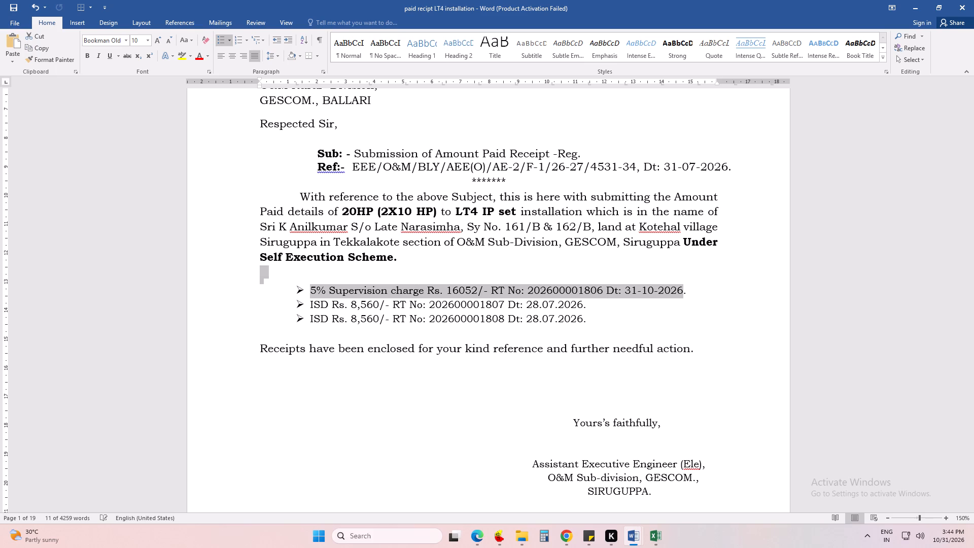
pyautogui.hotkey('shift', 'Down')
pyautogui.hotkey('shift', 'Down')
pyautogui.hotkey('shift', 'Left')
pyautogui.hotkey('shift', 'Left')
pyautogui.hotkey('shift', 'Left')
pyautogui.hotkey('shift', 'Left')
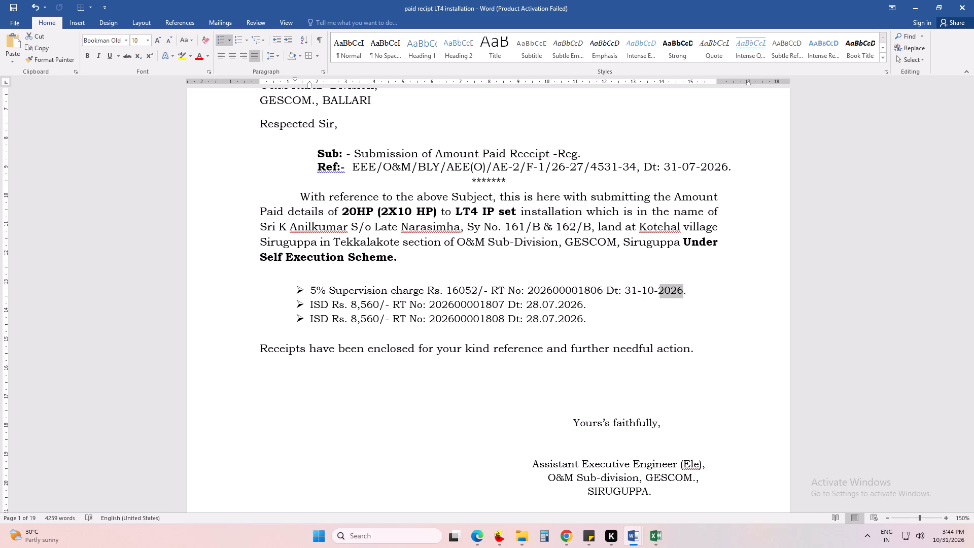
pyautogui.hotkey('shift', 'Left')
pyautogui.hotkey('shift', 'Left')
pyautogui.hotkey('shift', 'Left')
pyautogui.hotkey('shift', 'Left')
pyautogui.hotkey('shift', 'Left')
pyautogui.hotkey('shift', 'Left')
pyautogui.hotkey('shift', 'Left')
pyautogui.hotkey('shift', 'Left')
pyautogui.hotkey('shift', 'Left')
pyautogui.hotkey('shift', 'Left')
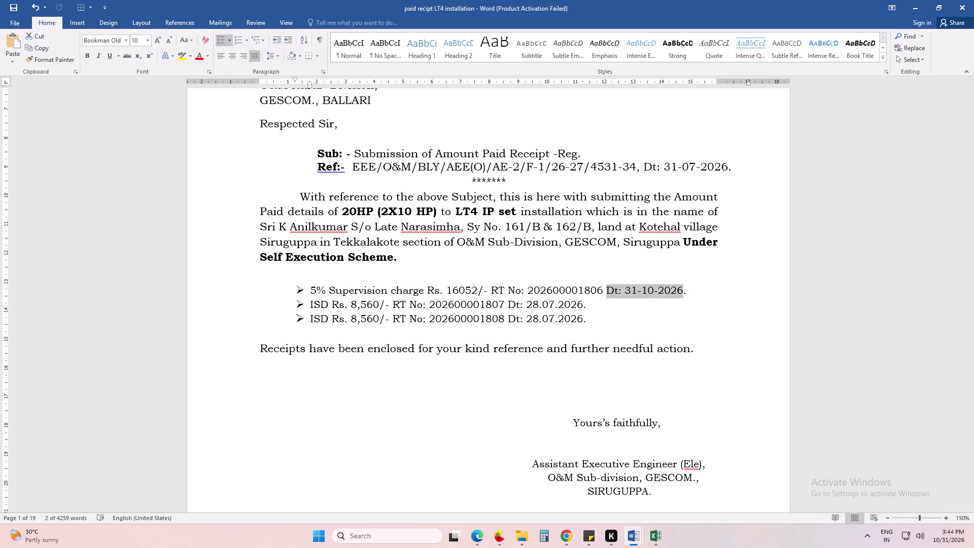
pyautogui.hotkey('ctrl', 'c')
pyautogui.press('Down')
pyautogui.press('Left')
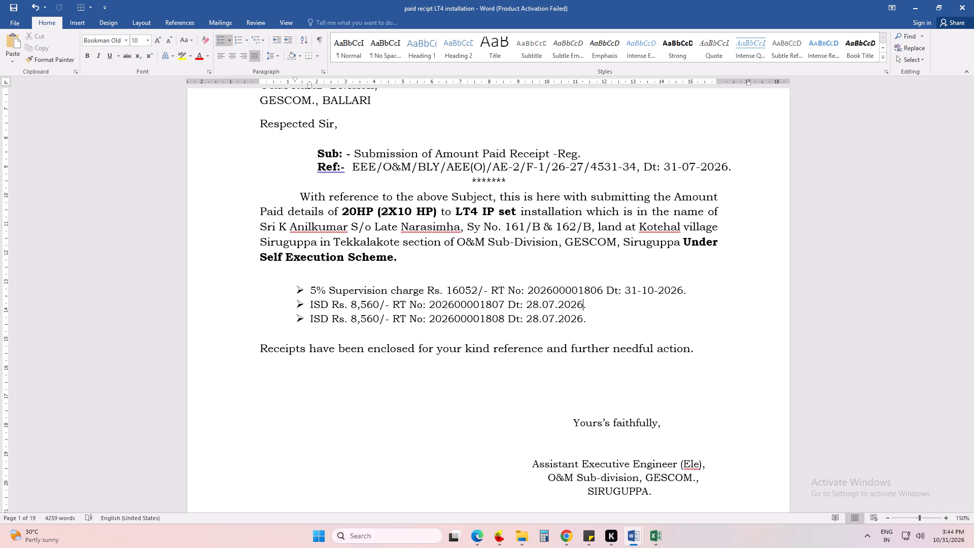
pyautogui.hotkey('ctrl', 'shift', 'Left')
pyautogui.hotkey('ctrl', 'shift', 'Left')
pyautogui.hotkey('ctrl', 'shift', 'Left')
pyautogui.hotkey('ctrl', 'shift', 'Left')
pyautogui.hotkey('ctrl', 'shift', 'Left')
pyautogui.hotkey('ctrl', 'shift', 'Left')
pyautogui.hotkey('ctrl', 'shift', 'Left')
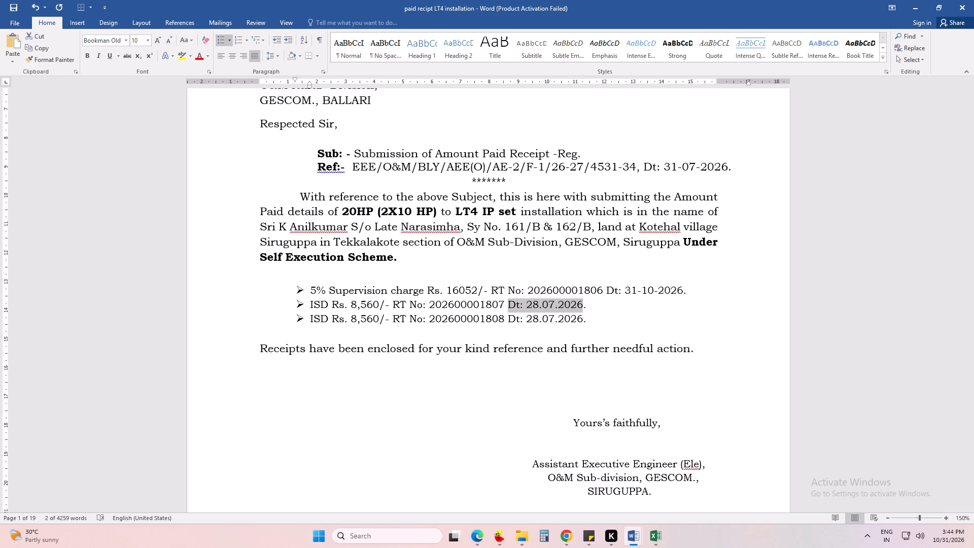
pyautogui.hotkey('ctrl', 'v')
# Paste the copied "Dt: 31-10-2026" over the date text in the second ISD bullet and save the document.
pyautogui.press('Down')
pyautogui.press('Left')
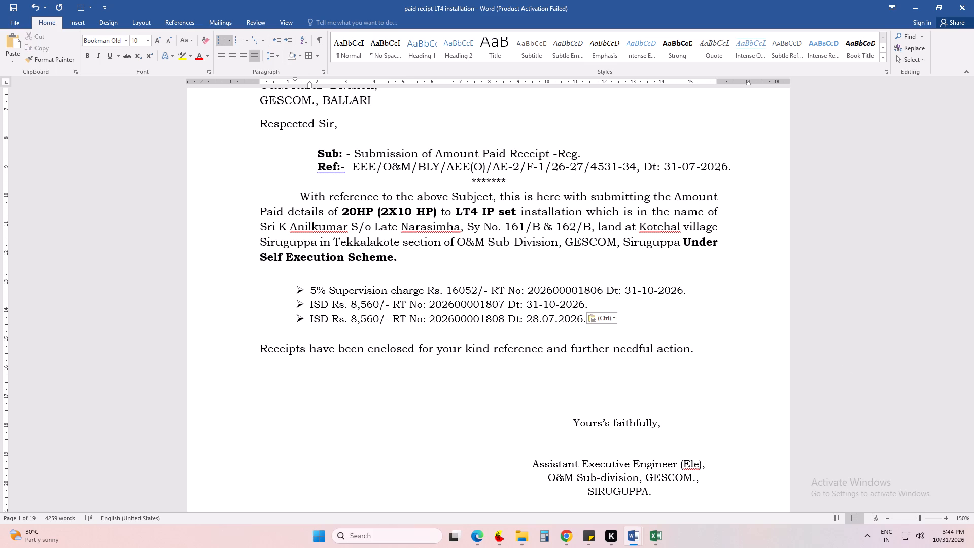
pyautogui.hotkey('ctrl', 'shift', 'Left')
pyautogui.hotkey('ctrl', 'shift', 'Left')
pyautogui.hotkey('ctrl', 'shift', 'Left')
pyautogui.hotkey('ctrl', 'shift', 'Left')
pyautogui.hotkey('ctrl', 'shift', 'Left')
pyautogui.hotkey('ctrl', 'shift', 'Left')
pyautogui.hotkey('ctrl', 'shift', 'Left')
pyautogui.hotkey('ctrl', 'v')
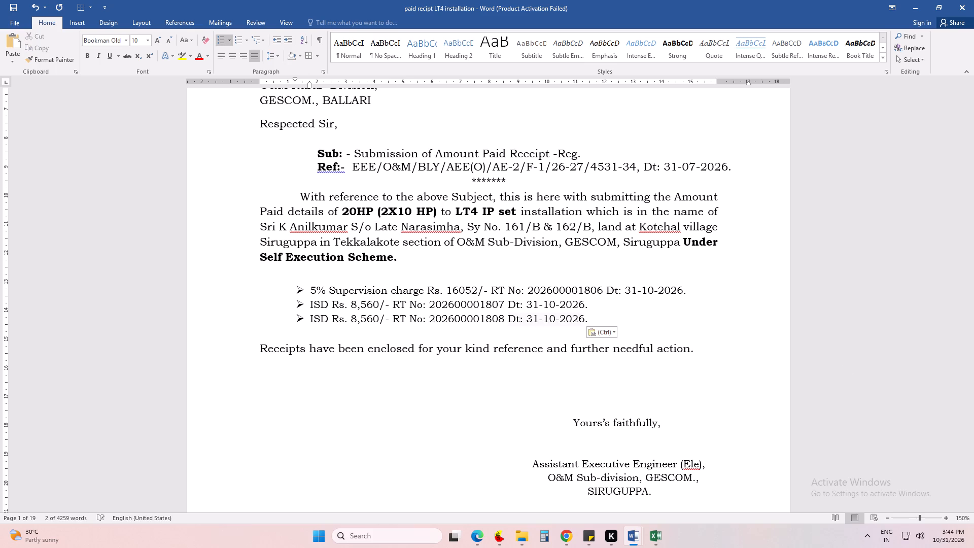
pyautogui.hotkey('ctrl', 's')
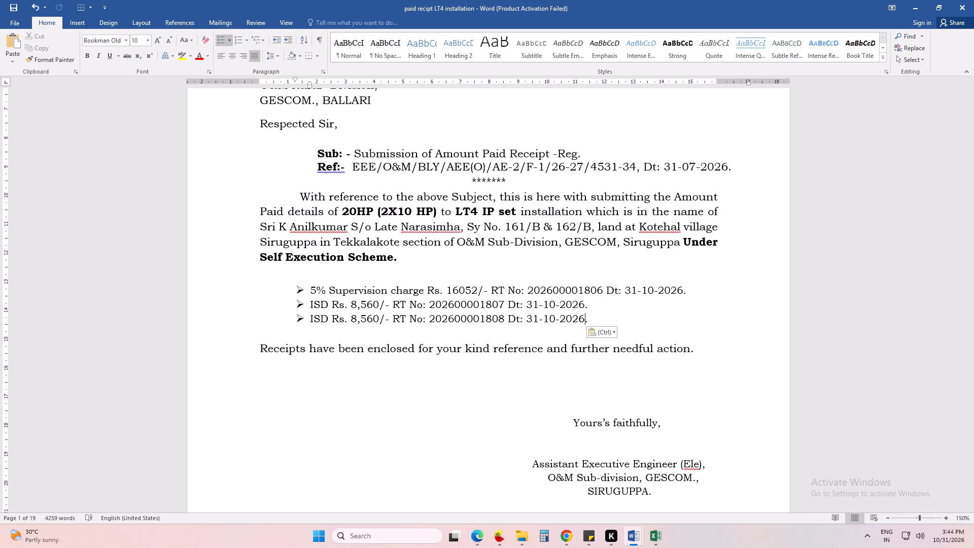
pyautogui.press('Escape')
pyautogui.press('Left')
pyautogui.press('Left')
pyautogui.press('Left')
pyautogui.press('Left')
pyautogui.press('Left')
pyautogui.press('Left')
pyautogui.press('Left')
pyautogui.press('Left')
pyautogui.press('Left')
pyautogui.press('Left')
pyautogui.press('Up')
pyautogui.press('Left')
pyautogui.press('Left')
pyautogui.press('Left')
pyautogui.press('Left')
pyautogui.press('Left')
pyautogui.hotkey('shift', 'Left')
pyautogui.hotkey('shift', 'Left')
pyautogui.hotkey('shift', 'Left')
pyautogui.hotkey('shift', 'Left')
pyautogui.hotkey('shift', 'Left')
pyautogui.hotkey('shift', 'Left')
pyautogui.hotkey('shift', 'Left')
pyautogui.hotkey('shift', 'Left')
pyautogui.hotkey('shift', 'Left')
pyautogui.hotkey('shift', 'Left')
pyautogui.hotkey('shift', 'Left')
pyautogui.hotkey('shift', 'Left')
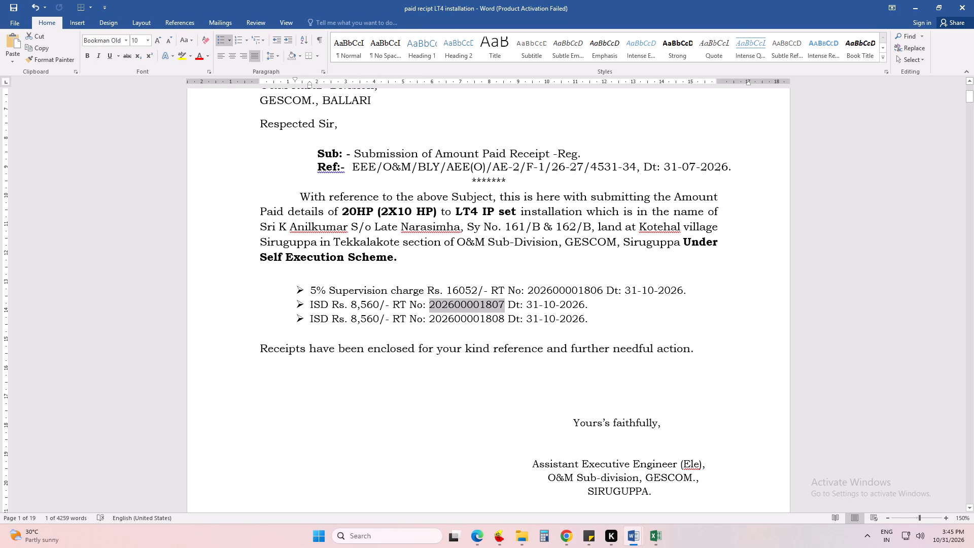
# Replace the section name Tekkalakote in the opening paragraph with Rural and save the document.
pyautogui.click(331, 242)
pyautogui.press('Right')
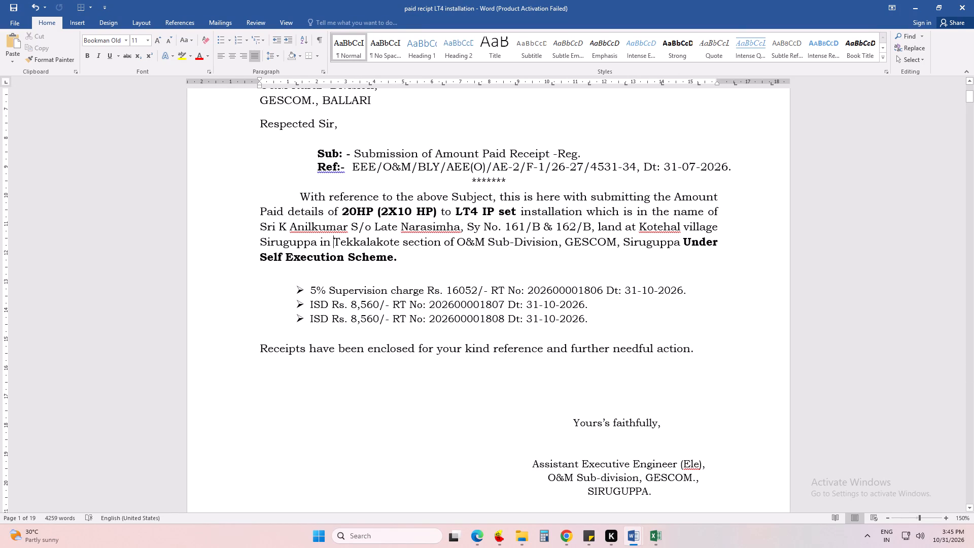
pyautogui.hotkey('shift', 'Right')
pyautogui.hotkey('shift', 'Right')
pyautogui.hotkey('shift', 'Right')
pyautogui.hotkey('shift', 'Right')
pyautogui.hotkey('shift', 'Right')
pyautogui.hotkey('shift', 'Right')
pyautogui.hotkey('shift', 'Right')
pyautogui.hotkey('shift', 'Right')
pyautogui.hotkey('shift', 'Right')
pyautogui.hotkey('shift', 'Right')
pyautogui.hotkey('shift', 'Right')
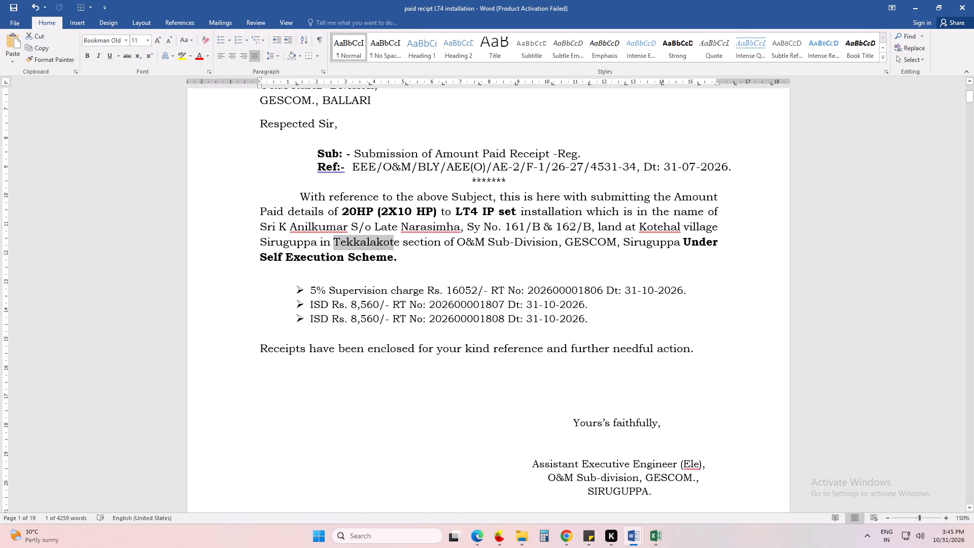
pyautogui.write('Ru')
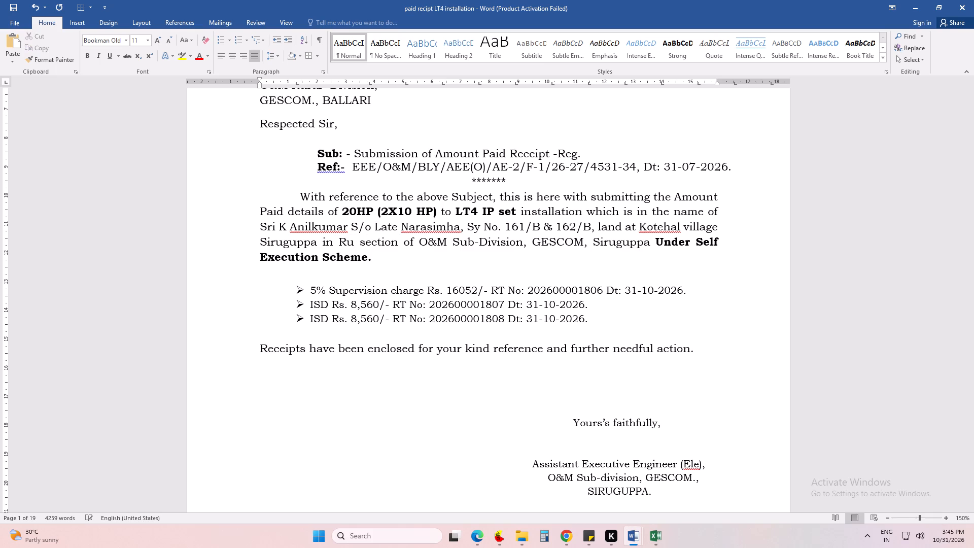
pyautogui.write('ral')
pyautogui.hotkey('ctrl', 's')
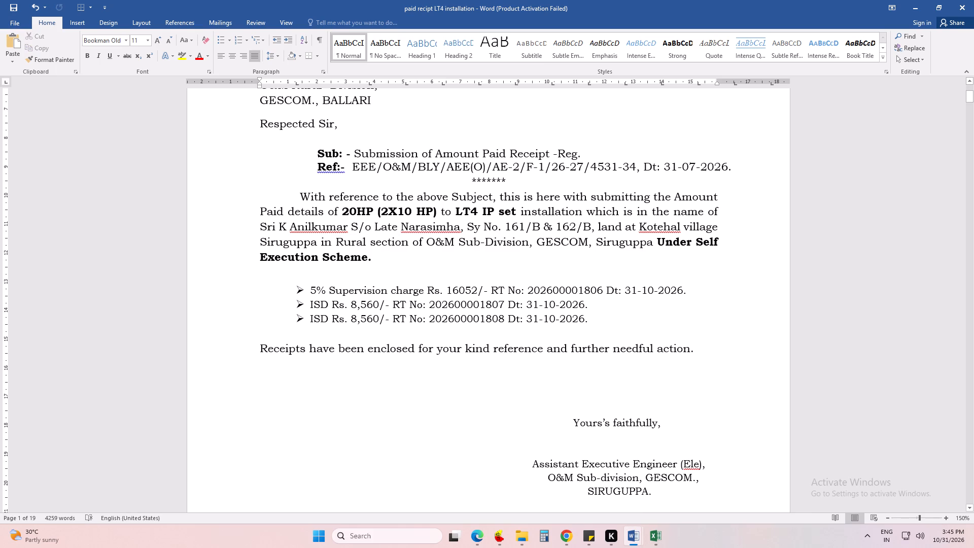
pyautogui.click(551, 288)
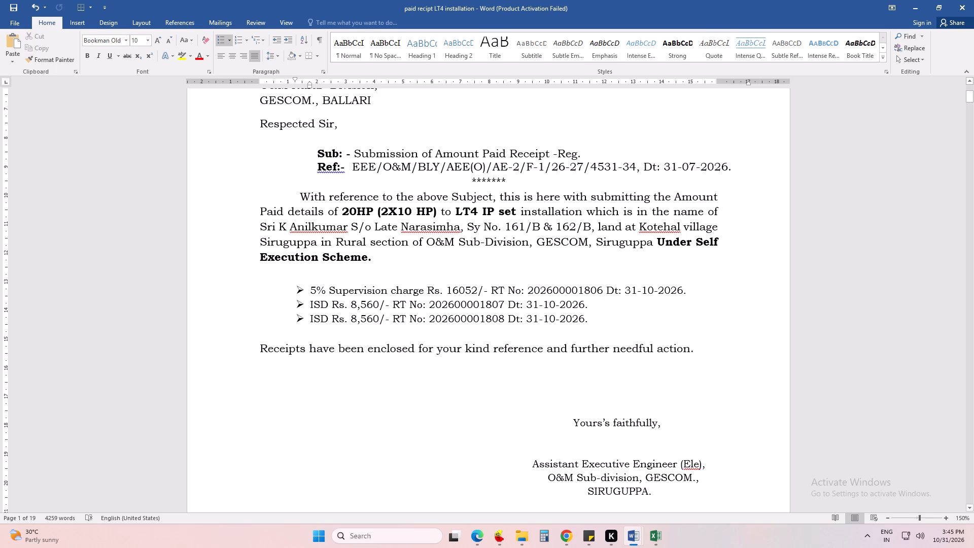
pyautogui.press('Right')
pyautogui.press('Right')
pyautogui.press('Right')
pyautogui.press('Right')
pyautogui.press('Right')
pyautogui.press('Right')
pyautogui.press('Right')
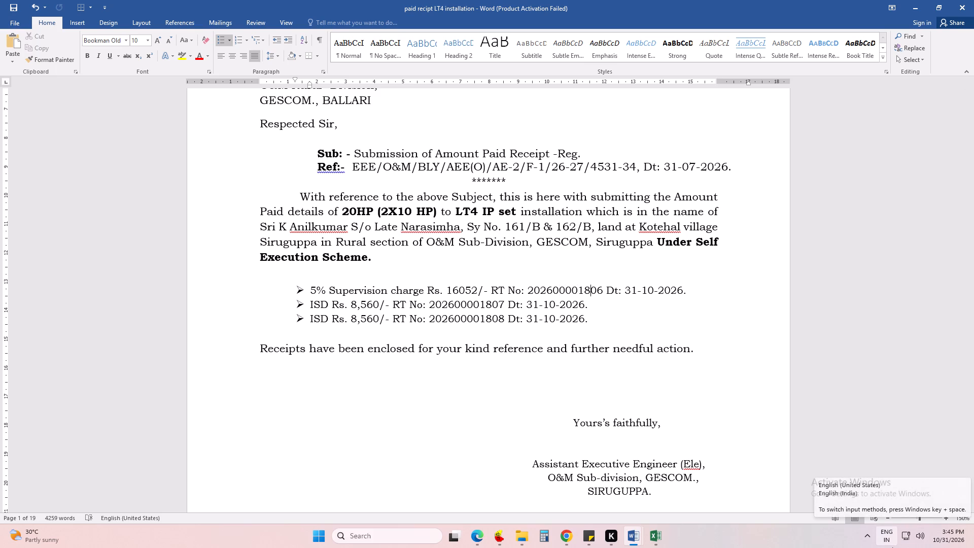
pyautogui.press('Right')
pyautogui.press('BackSpace')
pyautogui.press('BackSpace')
pyautogui.press('BackSpace')
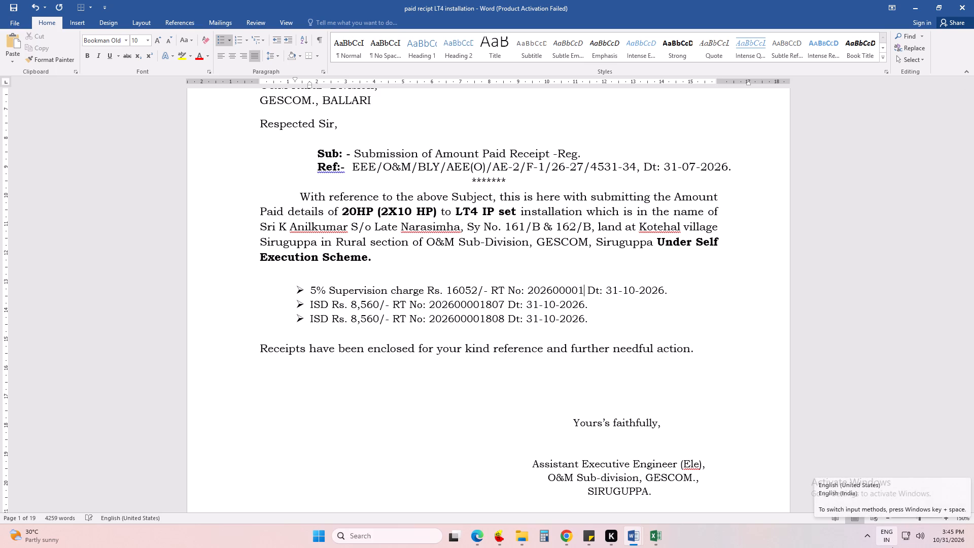
pyautogui.press('BackSpace')
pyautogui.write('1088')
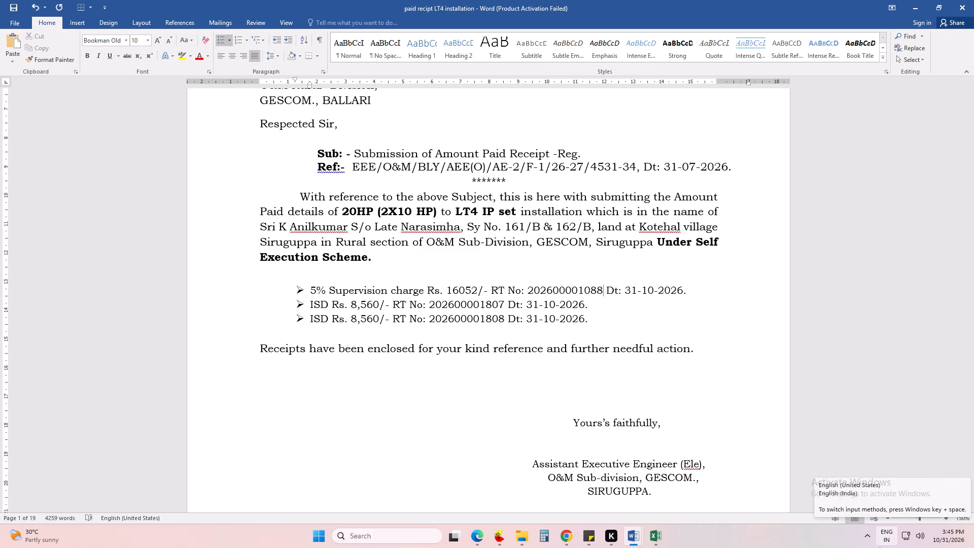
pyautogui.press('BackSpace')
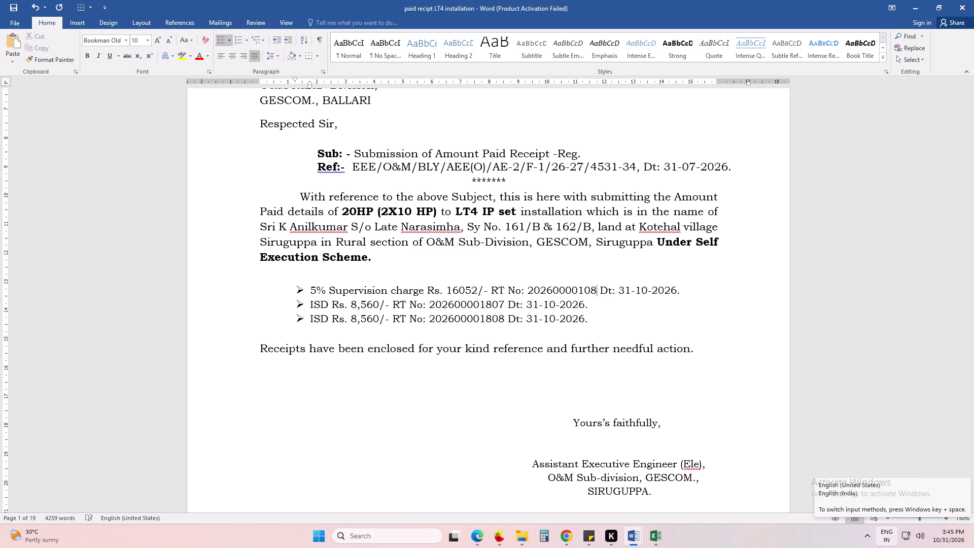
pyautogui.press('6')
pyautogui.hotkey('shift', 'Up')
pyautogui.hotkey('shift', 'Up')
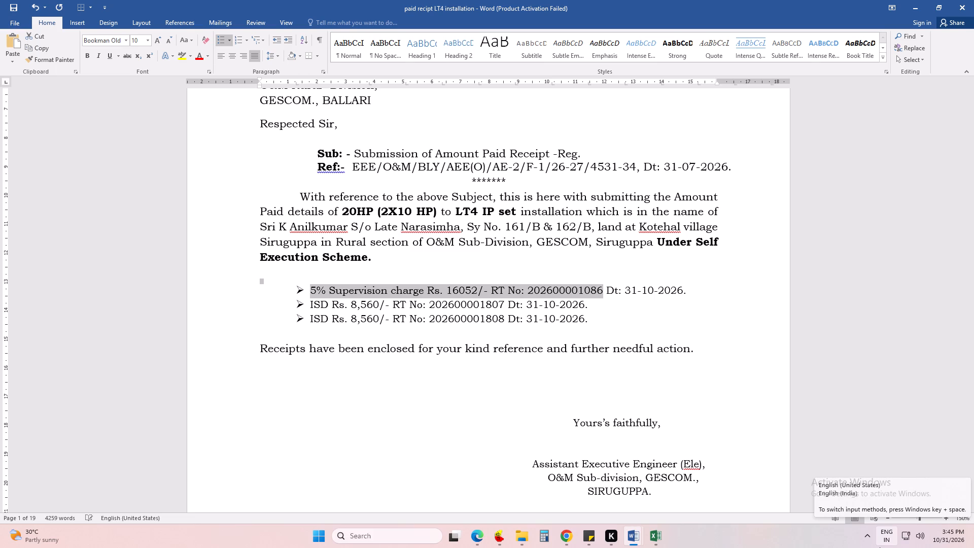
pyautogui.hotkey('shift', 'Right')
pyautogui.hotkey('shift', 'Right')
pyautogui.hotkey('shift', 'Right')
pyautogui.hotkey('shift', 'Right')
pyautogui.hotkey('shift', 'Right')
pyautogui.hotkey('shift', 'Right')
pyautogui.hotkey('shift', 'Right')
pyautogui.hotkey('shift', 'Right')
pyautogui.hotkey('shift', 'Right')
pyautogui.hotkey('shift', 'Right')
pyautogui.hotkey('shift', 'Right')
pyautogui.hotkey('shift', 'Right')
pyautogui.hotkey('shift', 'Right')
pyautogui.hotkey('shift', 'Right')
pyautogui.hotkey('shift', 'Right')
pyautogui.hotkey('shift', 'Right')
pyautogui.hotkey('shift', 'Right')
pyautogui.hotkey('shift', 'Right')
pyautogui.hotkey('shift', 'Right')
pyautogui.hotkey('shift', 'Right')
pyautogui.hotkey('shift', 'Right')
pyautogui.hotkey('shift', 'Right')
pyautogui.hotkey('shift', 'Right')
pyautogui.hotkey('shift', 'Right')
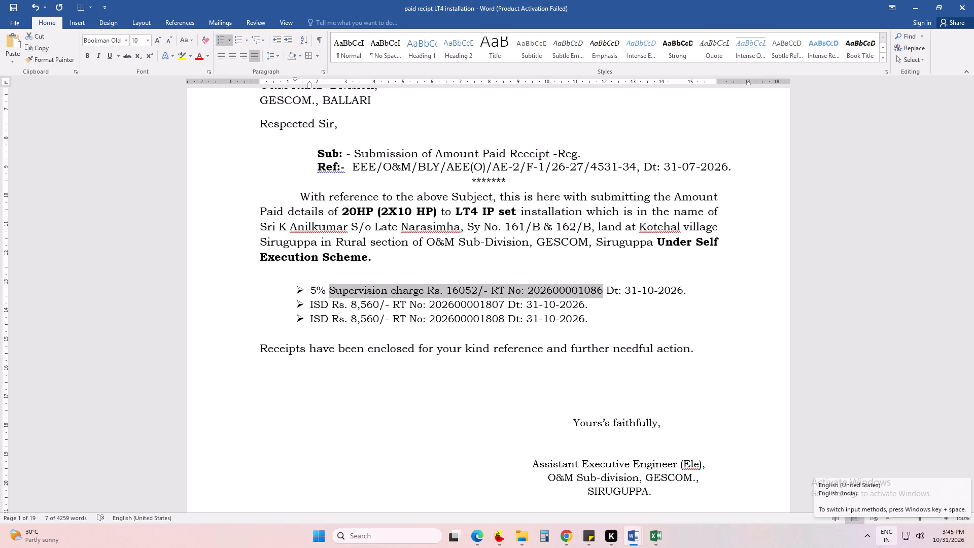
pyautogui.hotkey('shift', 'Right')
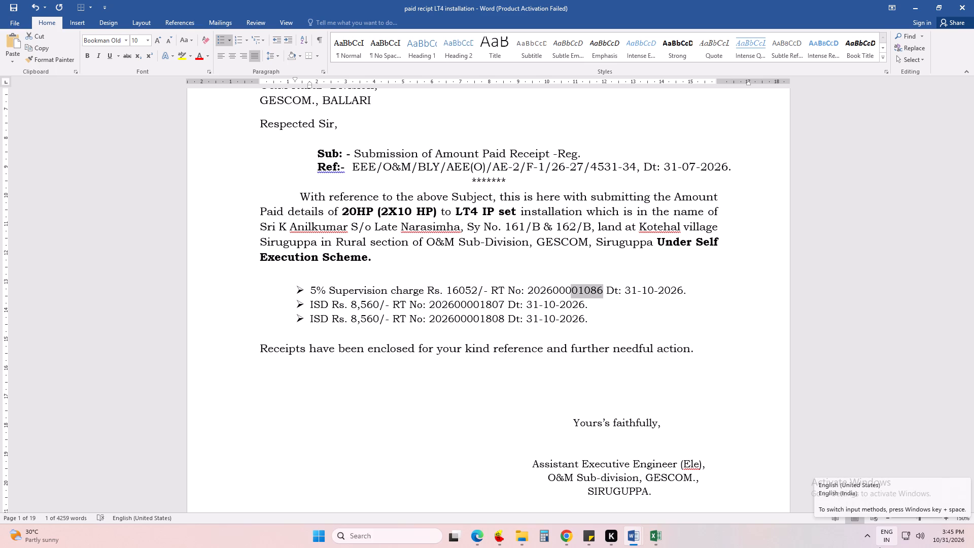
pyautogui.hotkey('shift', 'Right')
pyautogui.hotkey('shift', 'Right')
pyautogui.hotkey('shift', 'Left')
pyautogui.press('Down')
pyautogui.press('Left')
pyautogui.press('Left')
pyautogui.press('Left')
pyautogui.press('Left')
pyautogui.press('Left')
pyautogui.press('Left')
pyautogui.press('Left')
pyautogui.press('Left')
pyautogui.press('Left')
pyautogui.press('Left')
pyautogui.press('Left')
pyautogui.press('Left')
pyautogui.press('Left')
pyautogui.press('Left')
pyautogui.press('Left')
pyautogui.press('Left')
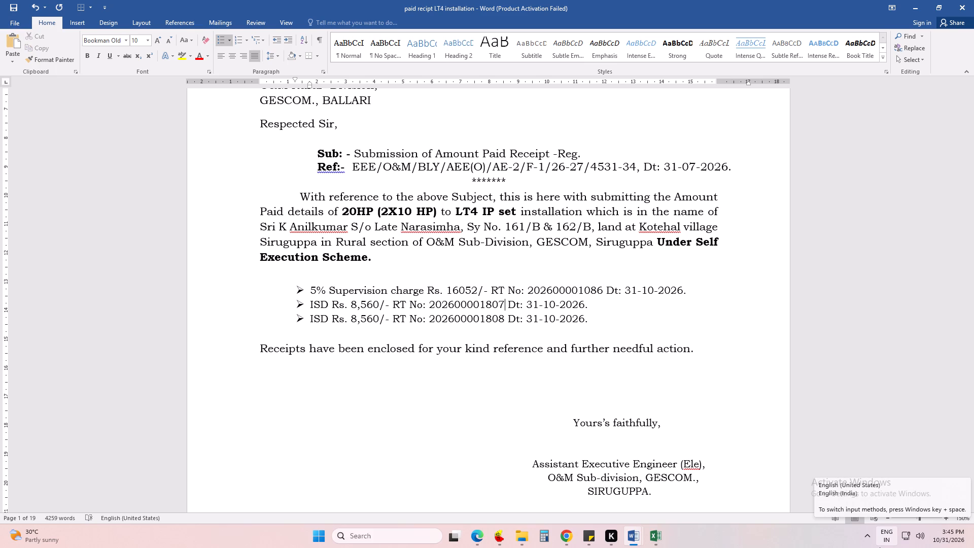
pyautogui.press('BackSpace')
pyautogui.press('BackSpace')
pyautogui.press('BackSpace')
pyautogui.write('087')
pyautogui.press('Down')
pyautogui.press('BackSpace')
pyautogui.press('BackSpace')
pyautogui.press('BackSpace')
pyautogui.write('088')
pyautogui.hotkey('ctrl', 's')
# Set the amount in the second ISD bullet to Rs. 17120/- and save the document.
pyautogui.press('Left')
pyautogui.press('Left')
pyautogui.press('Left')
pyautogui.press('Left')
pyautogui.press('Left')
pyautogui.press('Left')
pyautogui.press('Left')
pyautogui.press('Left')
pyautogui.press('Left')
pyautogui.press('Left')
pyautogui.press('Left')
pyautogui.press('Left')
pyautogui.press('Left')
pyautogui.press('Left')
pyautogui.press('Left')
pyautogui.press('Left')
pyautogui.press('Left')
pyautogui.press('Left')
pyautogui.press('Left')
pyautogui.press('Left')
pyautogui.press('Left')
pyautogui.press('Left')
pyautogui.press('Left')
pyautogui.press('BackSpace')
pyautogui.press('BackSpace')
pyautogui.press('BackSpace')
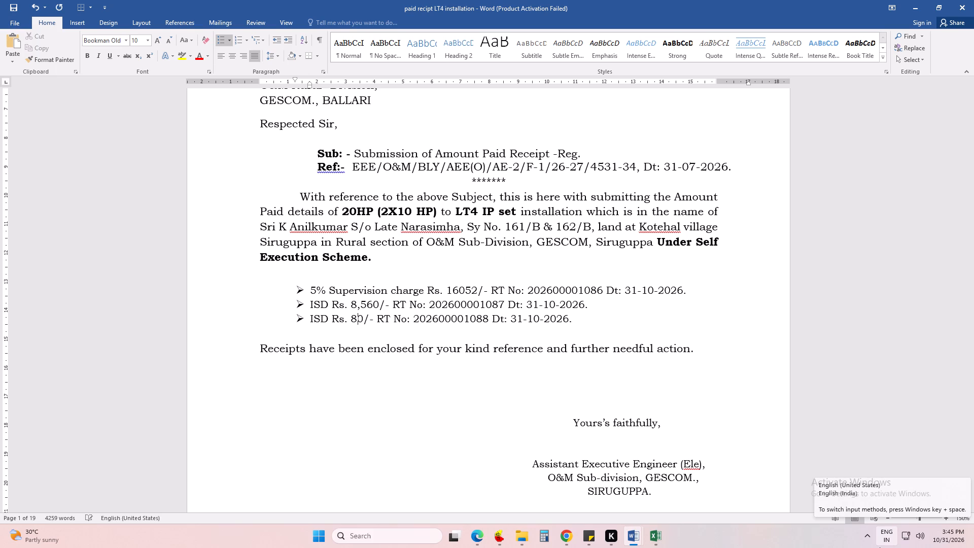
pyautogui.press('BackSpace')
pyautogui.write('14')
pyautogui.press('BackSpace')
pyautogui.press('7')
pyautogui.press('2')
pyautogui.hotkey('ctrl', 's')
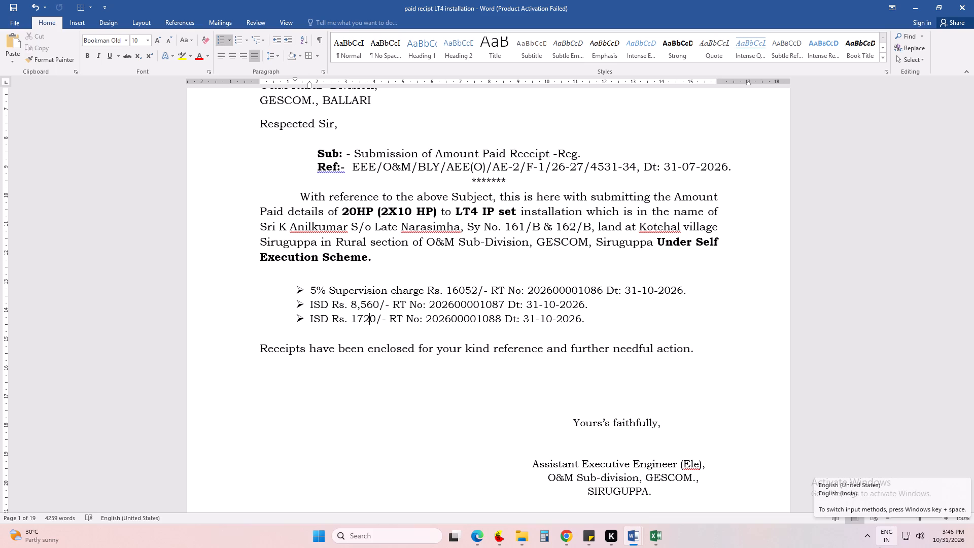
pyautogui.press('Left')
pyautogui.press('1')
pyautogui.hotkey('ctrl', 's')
# Set the amount in the first ISD bullet to Rs. 17120/- and save the document.
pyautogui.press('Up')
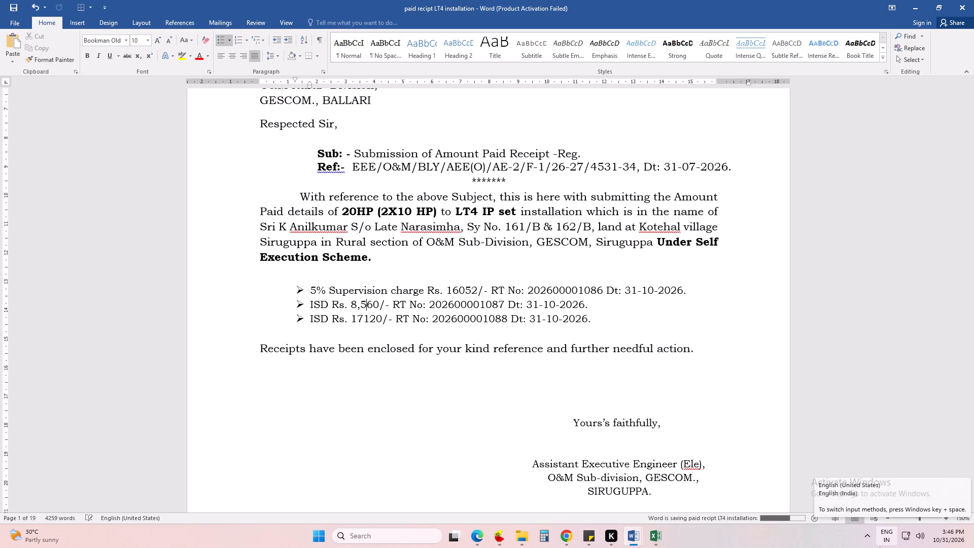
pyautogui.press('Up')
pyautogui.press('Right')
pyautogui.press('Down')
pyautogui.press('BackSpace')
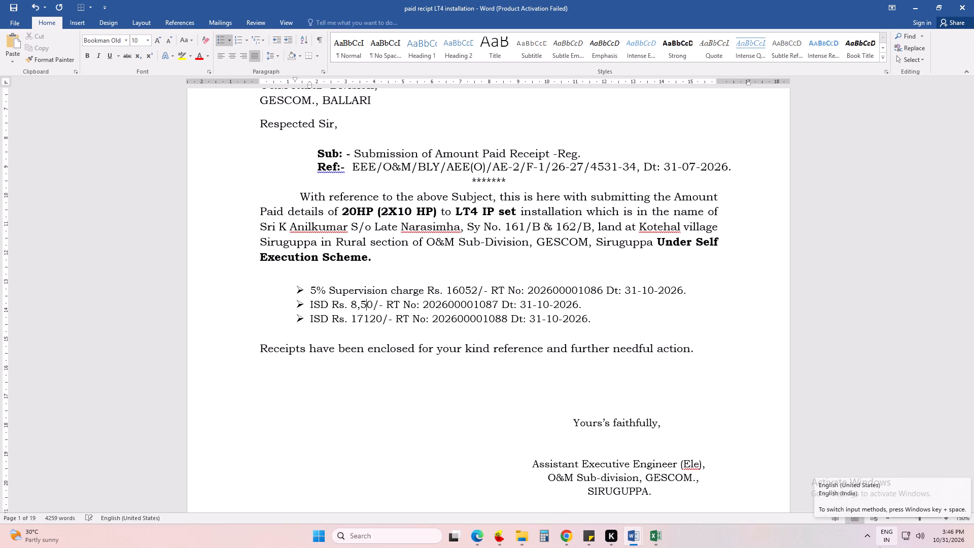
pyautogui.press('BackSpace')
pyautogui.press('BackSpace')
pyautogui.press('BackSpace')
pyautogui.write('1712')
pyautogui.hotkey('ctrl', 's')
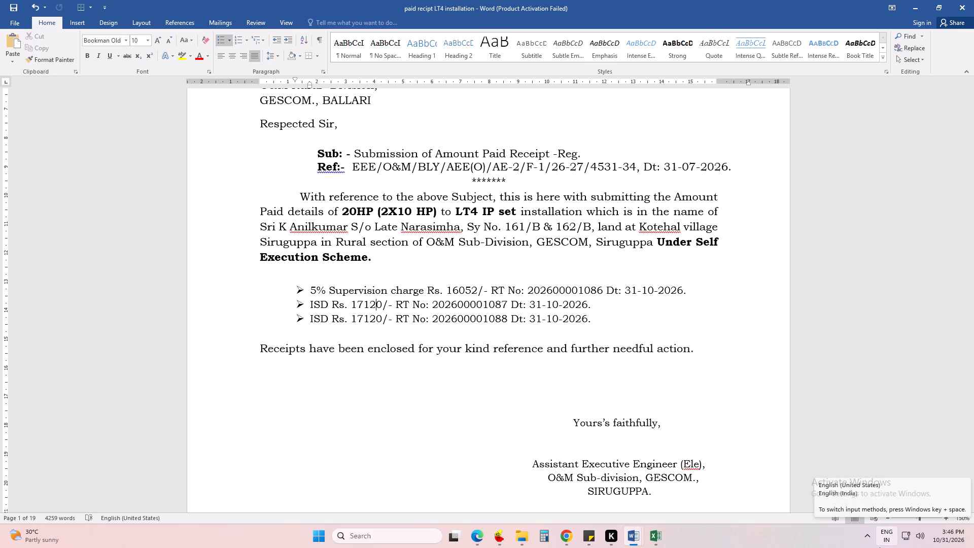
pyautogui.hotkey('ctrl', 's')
# Limit the print range to page 1 and try printing with Microsoft Print to PDF, cancelling the file save.
pyautogui.scroll(-2, 497, 441)
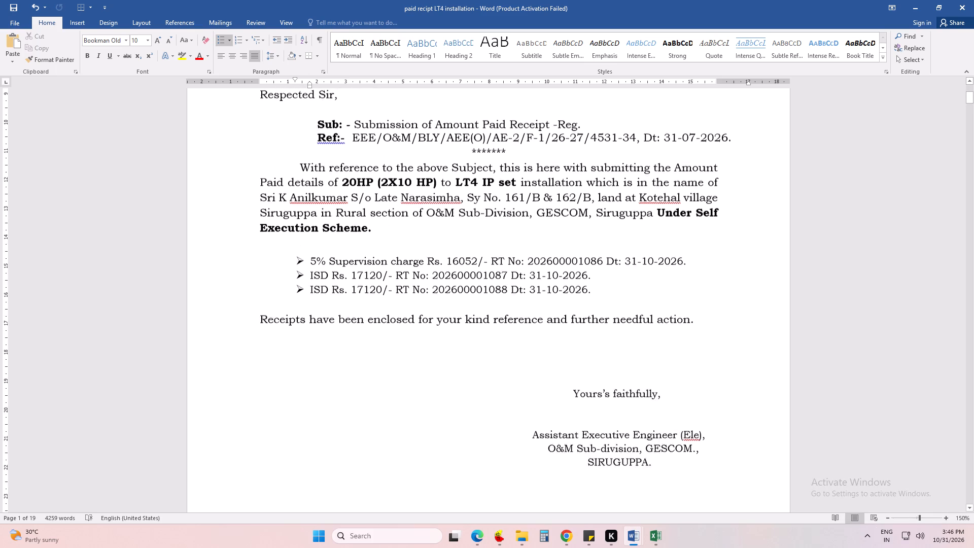
pyautogui.scroll(-3, 497, 441)
pyautogui.scroll(9, 497, 440)
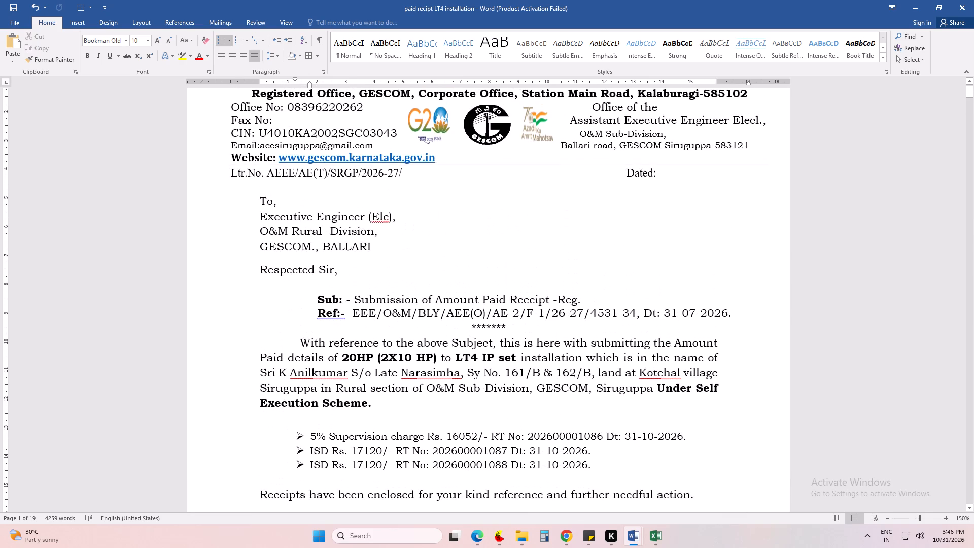
pyautogui.scroll(1, 497, 439)
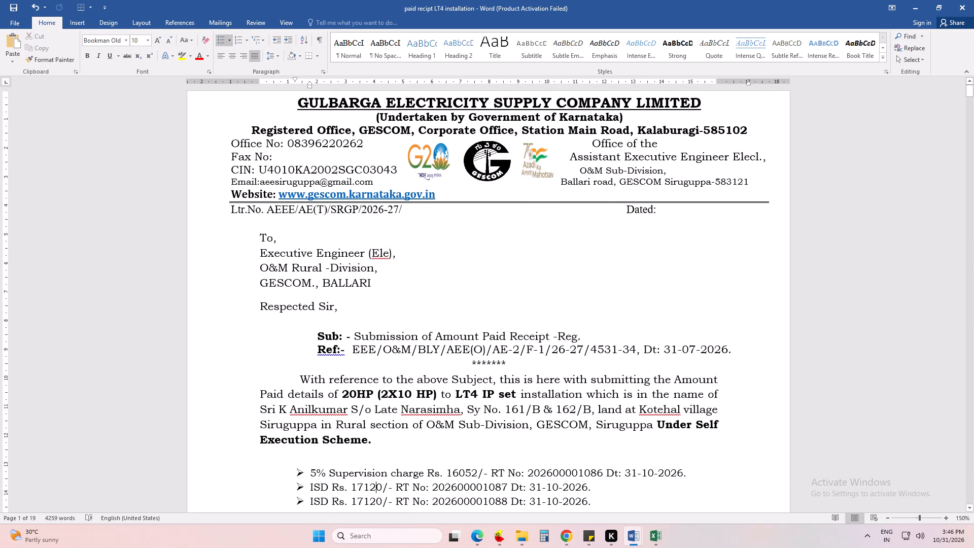
pyautogui.hotkey('ctrl', 'p')
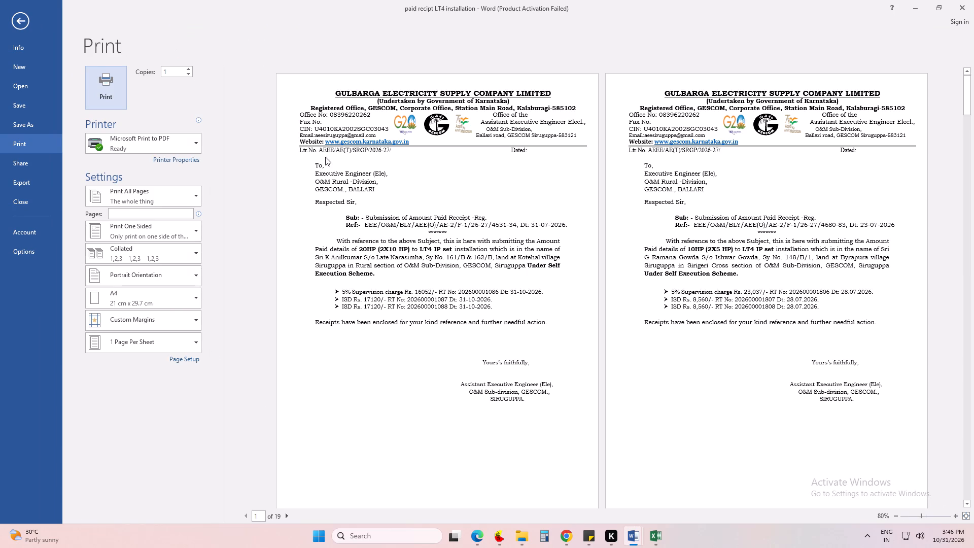
pyautogui.click(150, 209)
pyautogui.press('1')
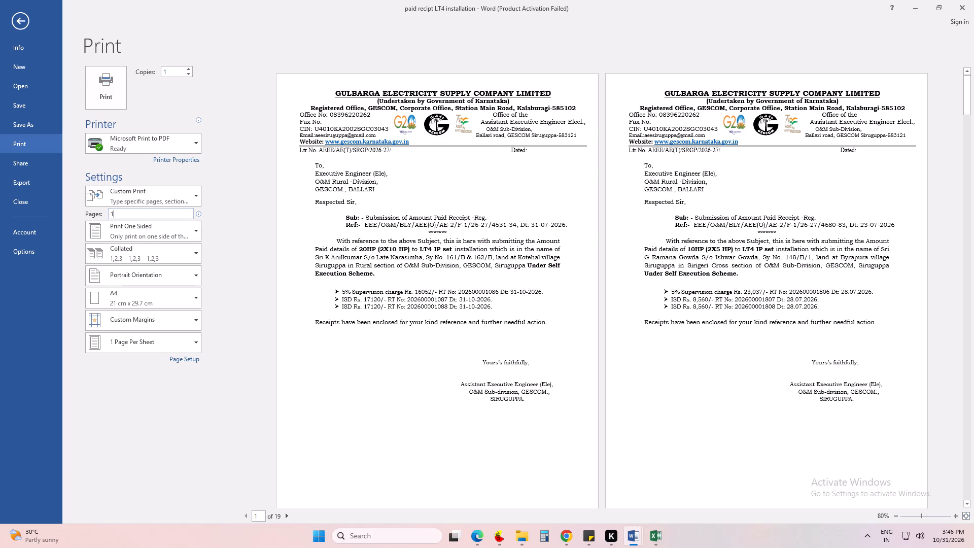
pyautogui.click(120, 86)
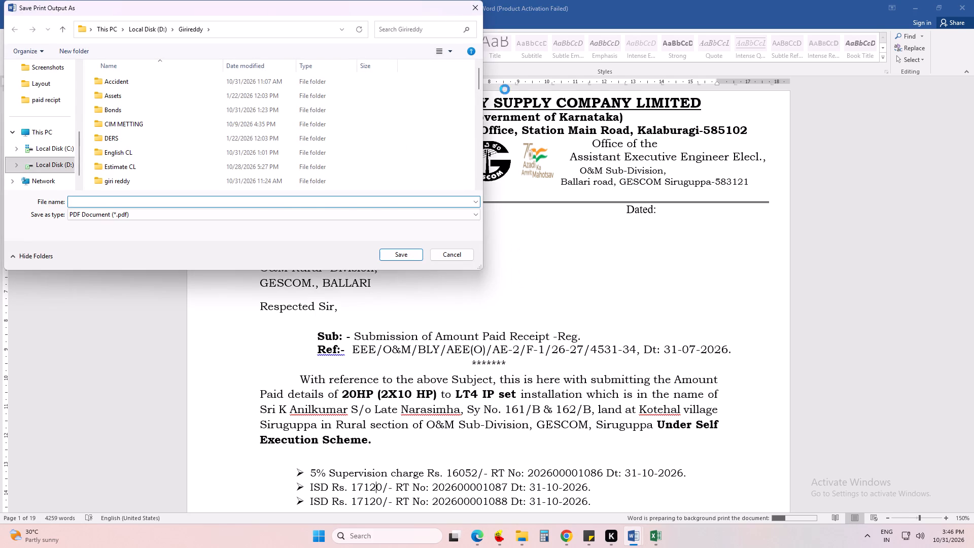
pyautogui.click(476, 12)
# Print page 1 of the letter on the HP Laser 1003-1008 printer.
pyautogui.hotkey('ctrl', 'p')
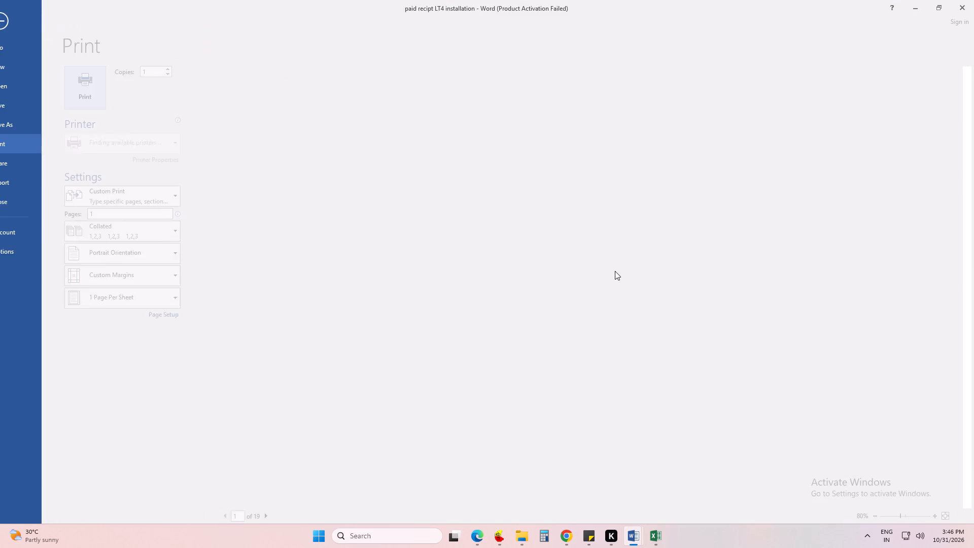
pyautogui.click(139, 145)
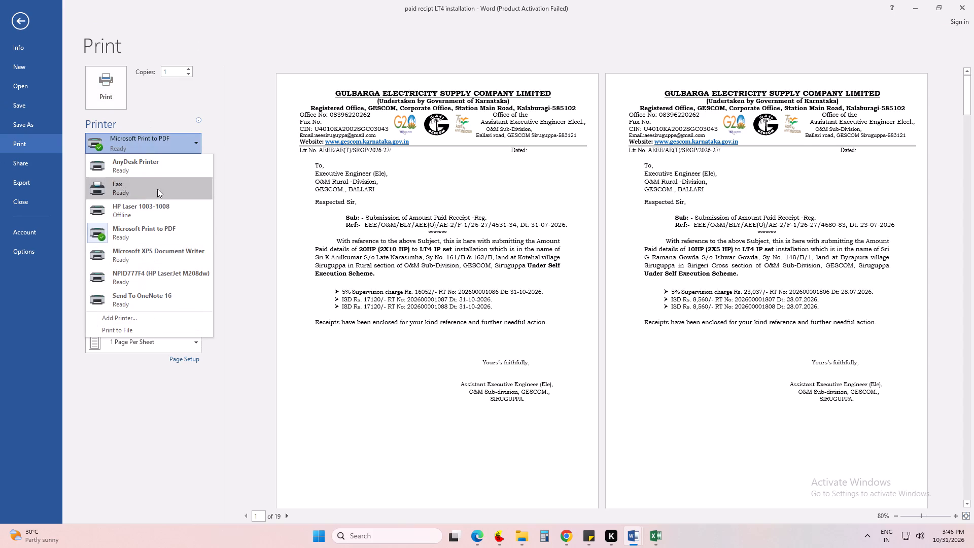
pyautogui.click(173, 209)
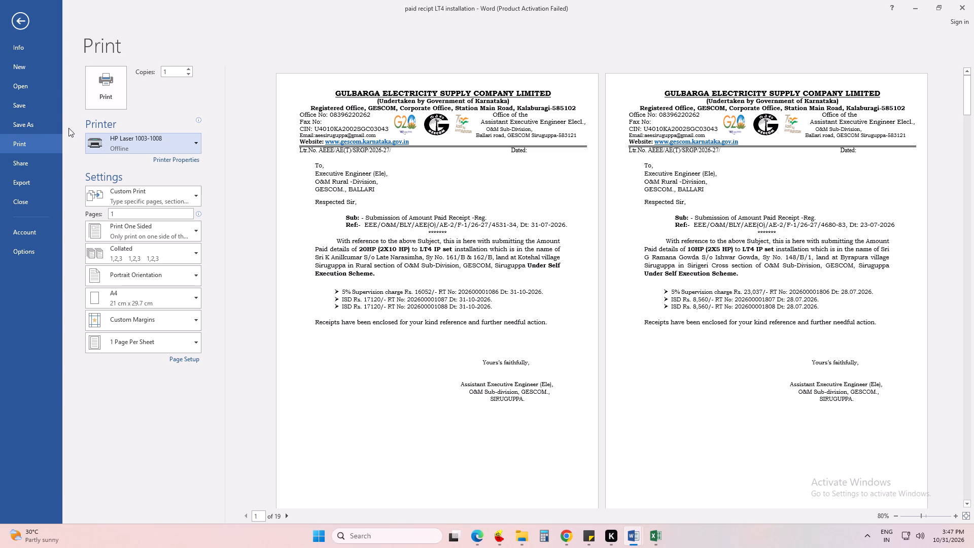
pyautogui.click(128, 148)
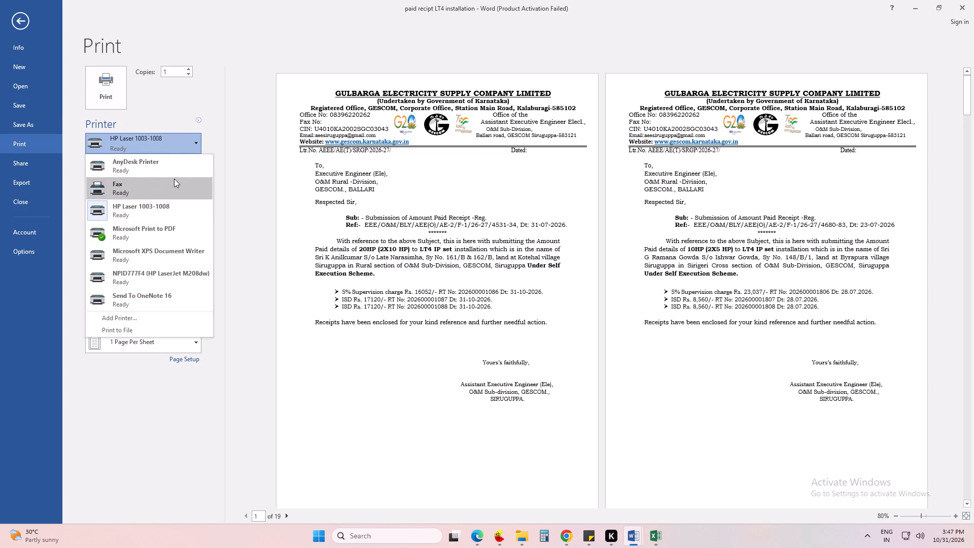
pyautogui.click(304, 123)
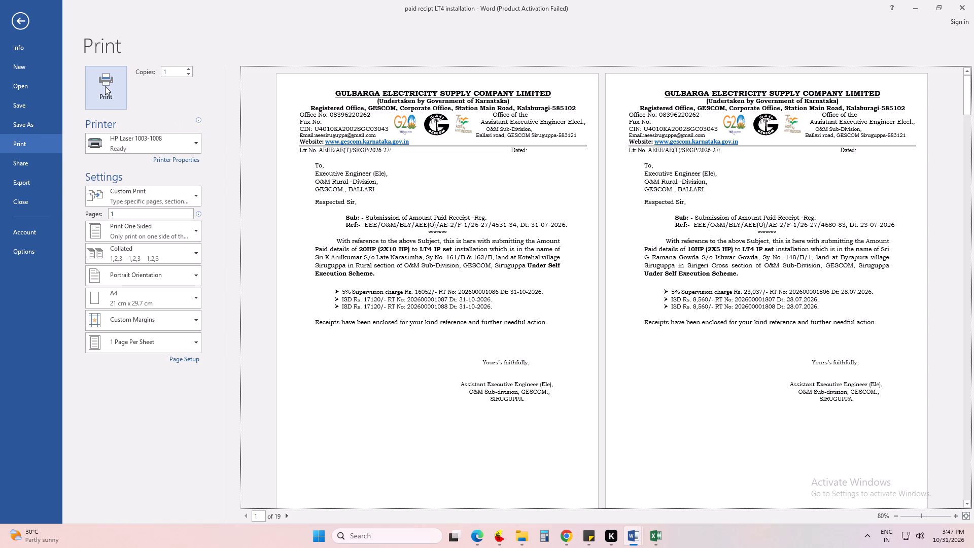
pyautogui.click(105, 86)
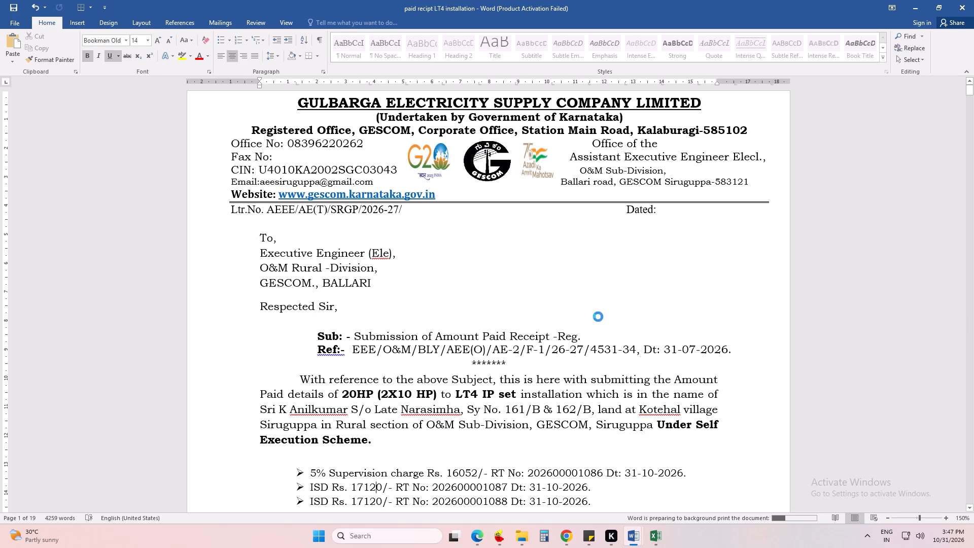